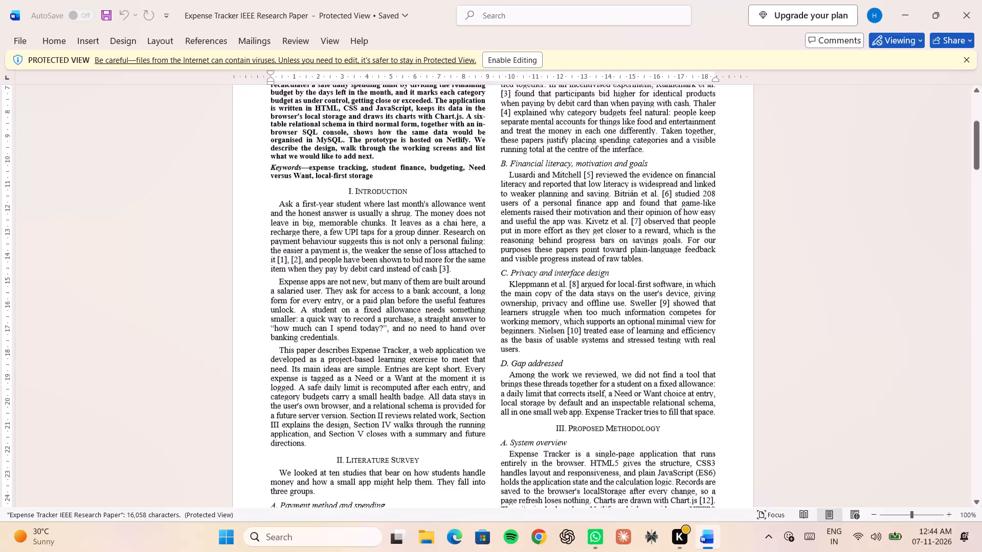
Review the Expense Tracker paper from the introduction to the future work, including the flowchart and the screenshot placeholders.
scroll(584, 283, up, 1)
scroll(584, 283, down, 1)
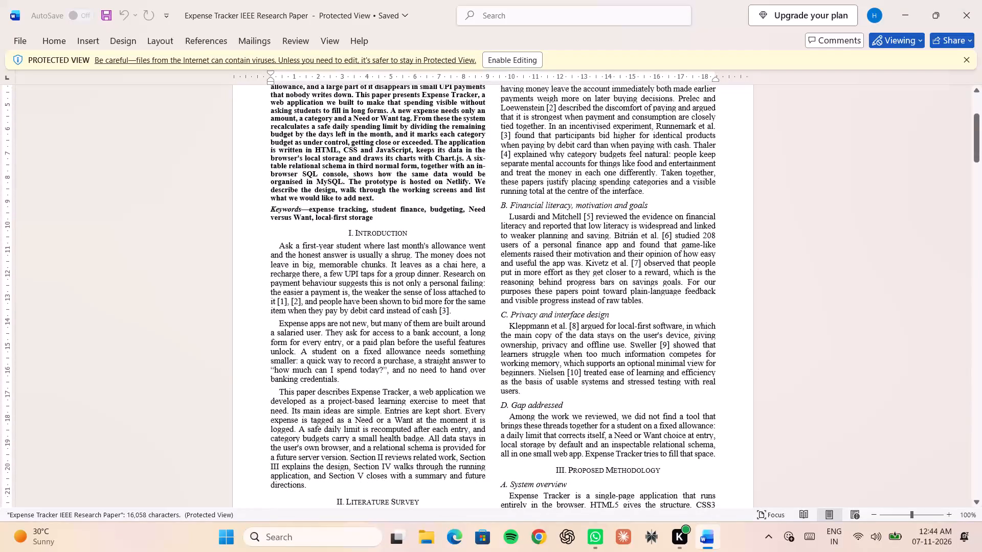
scroll(584, 283, down, 5)
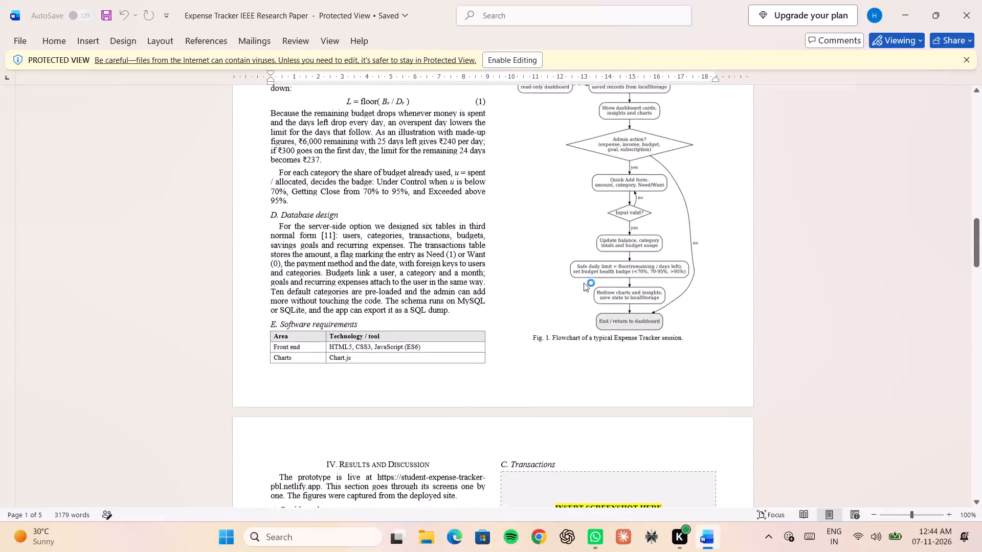
scroll(584, 283, down, 3)
scroll(584, 283, up, 2)
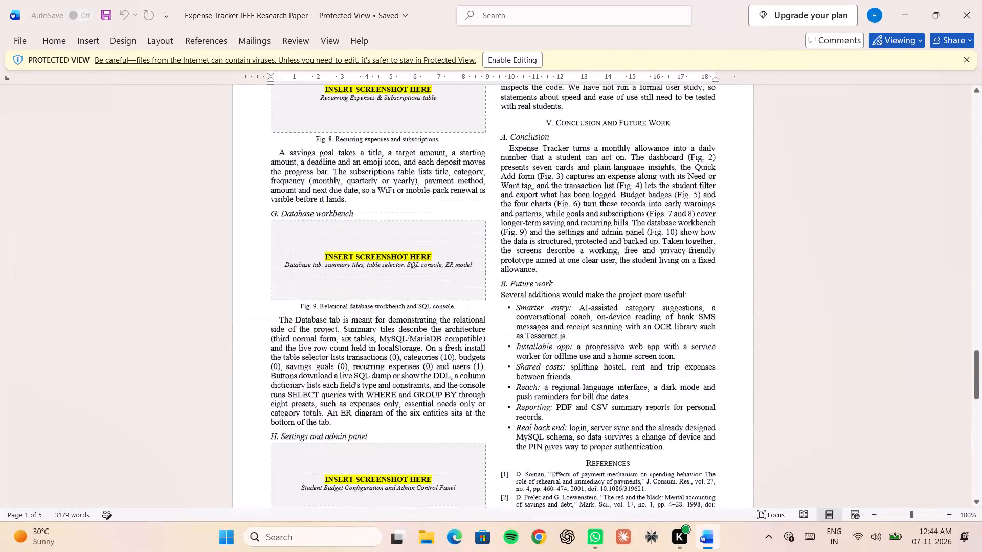
scroll(584, 283, up, 3)
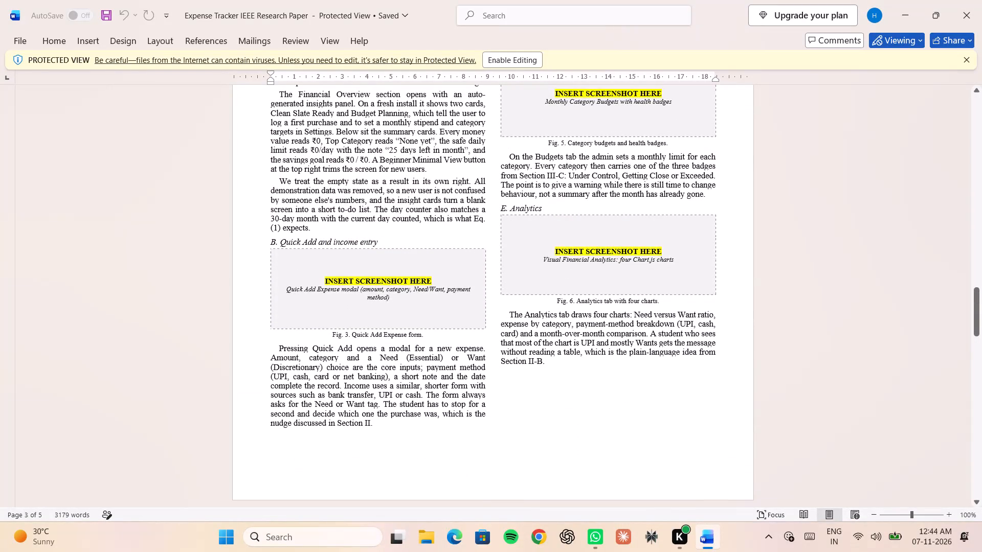
scroll(591, 248, up, 3)
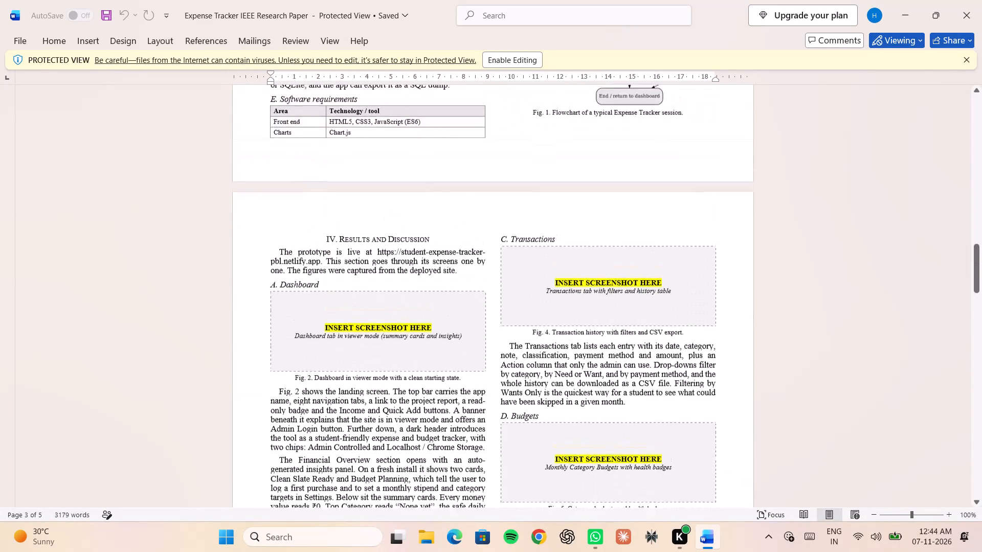
scroll(591, 248, up, 3)
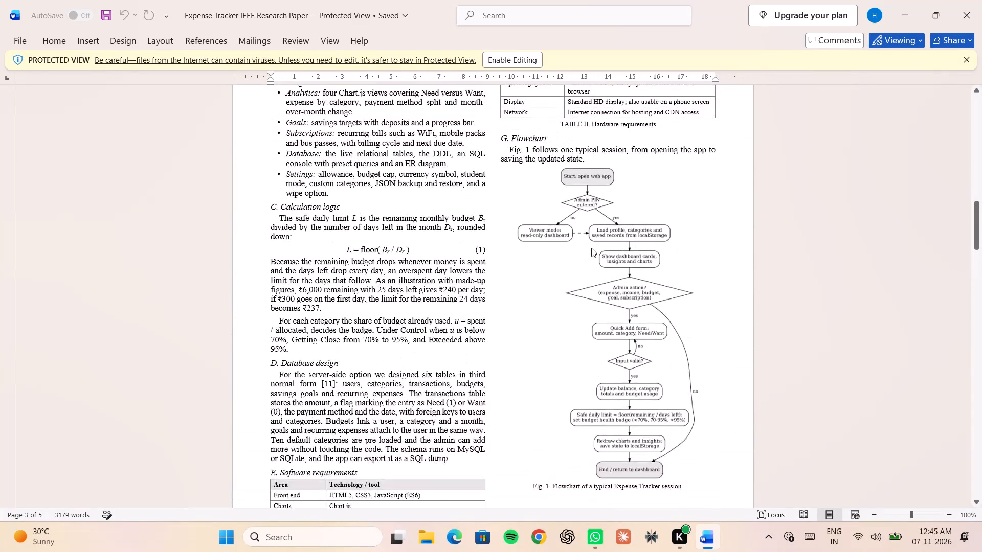
scroll(591, 248, up, 2)
scroll(591, 248, down, 3)
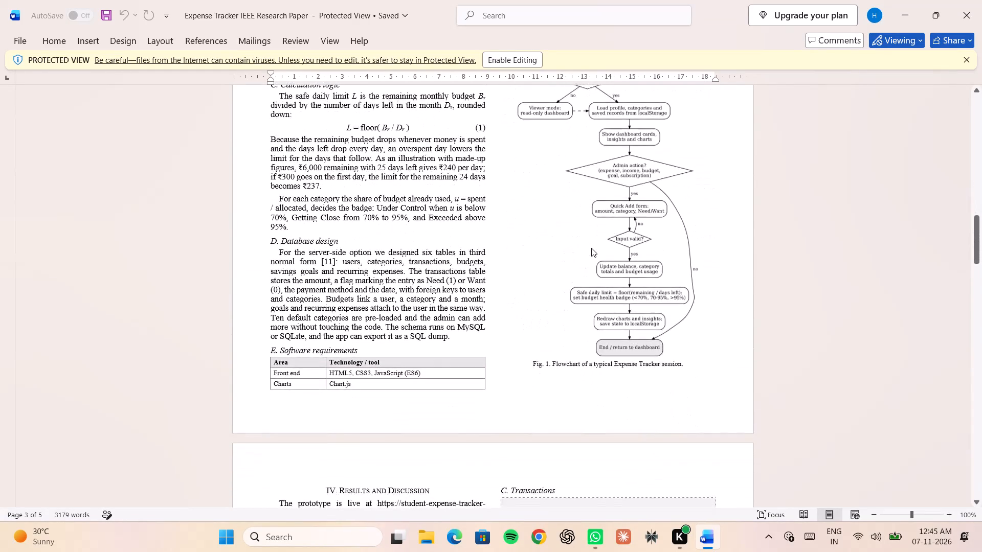
scroll(591, 248, down, 3)
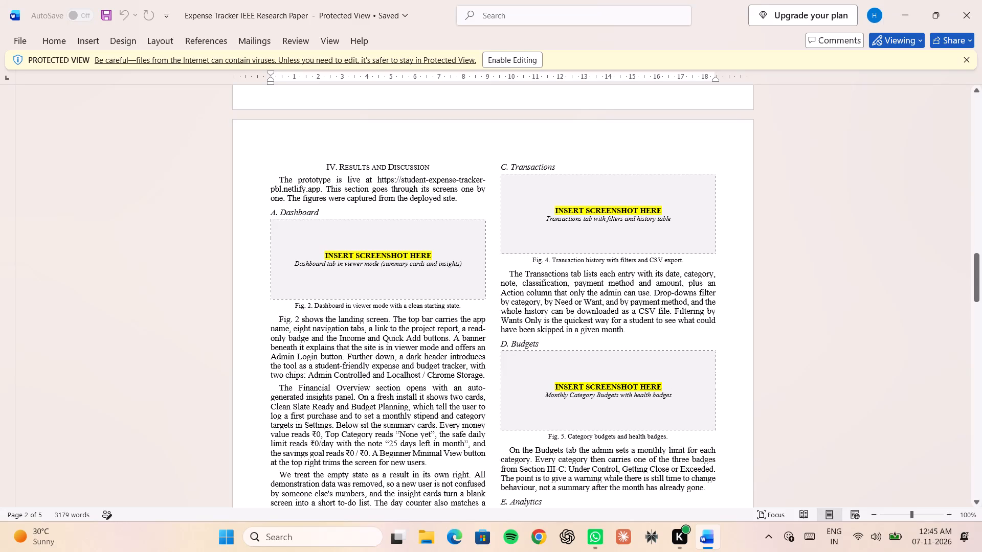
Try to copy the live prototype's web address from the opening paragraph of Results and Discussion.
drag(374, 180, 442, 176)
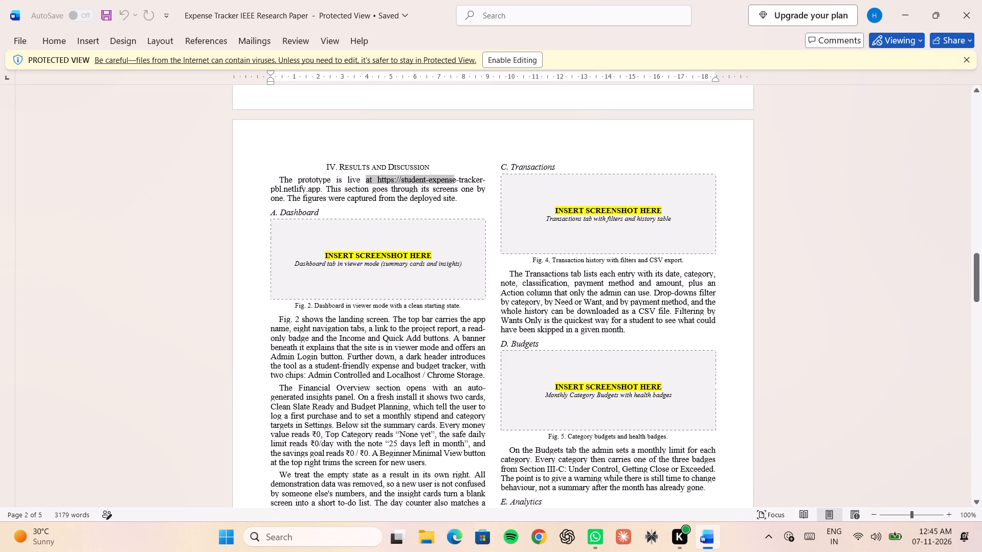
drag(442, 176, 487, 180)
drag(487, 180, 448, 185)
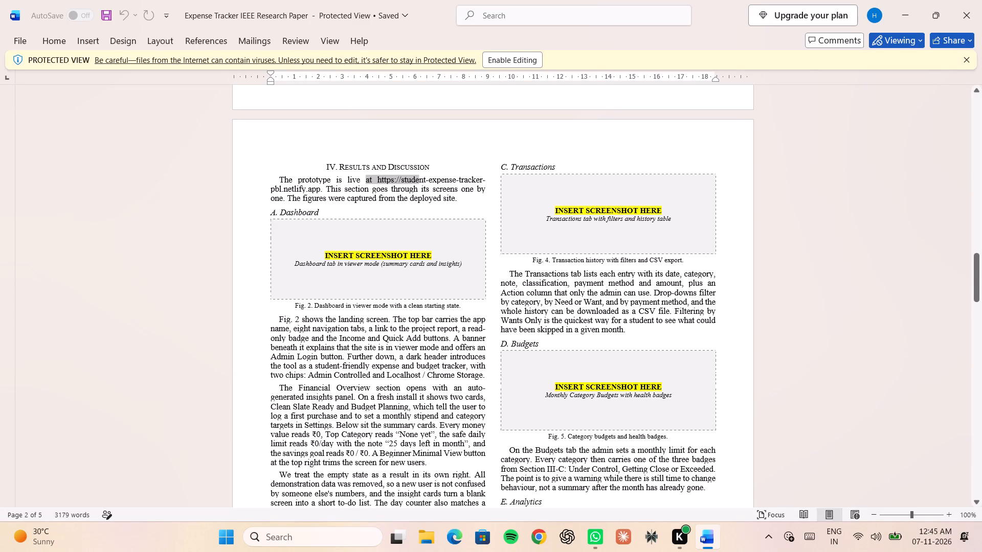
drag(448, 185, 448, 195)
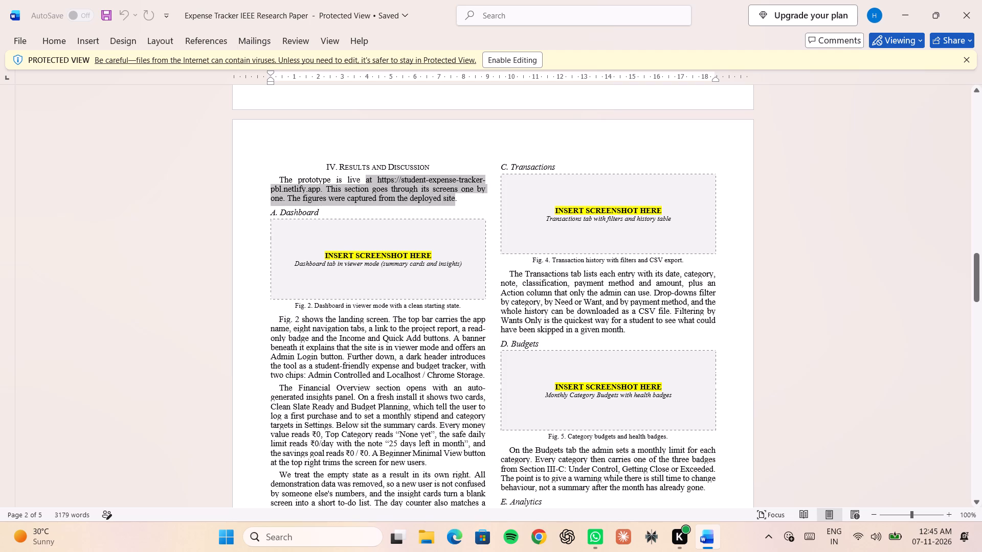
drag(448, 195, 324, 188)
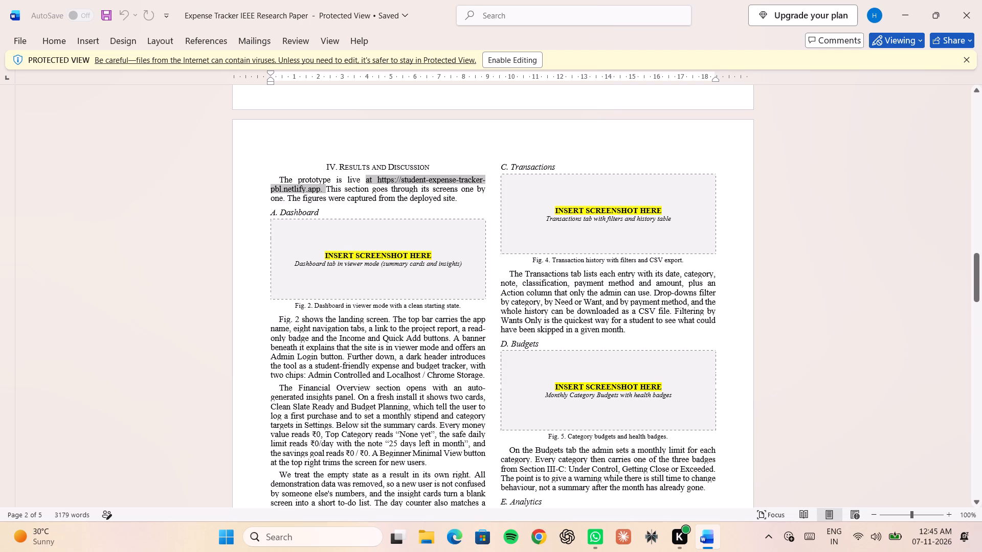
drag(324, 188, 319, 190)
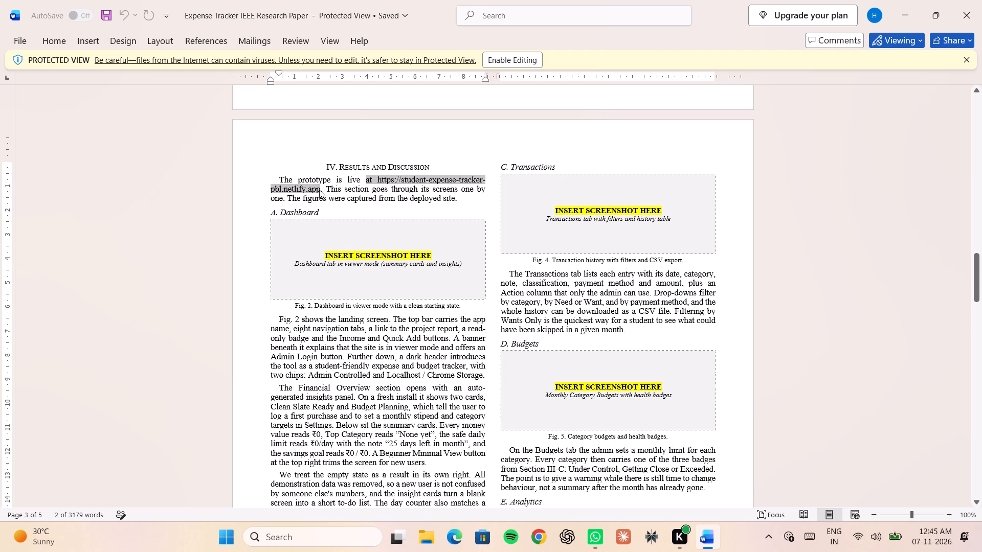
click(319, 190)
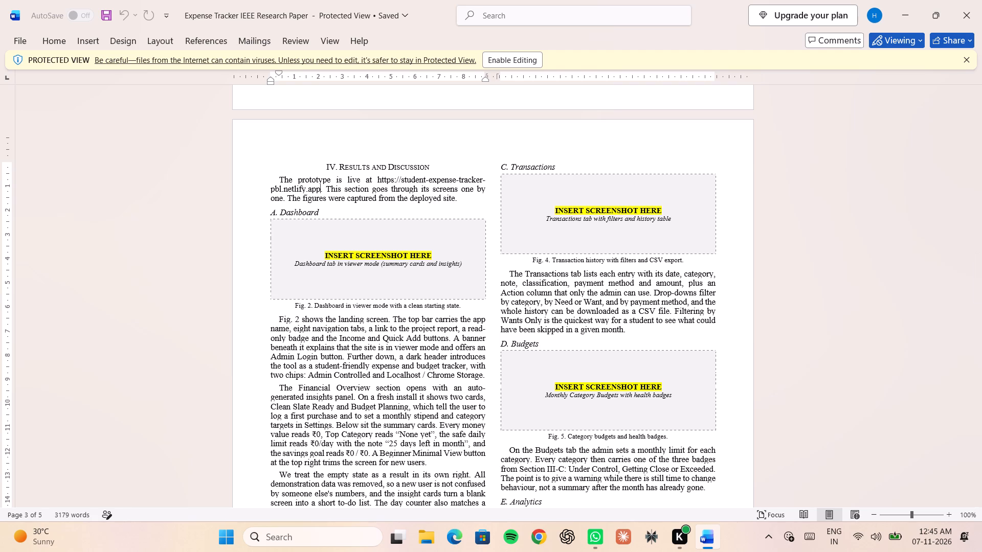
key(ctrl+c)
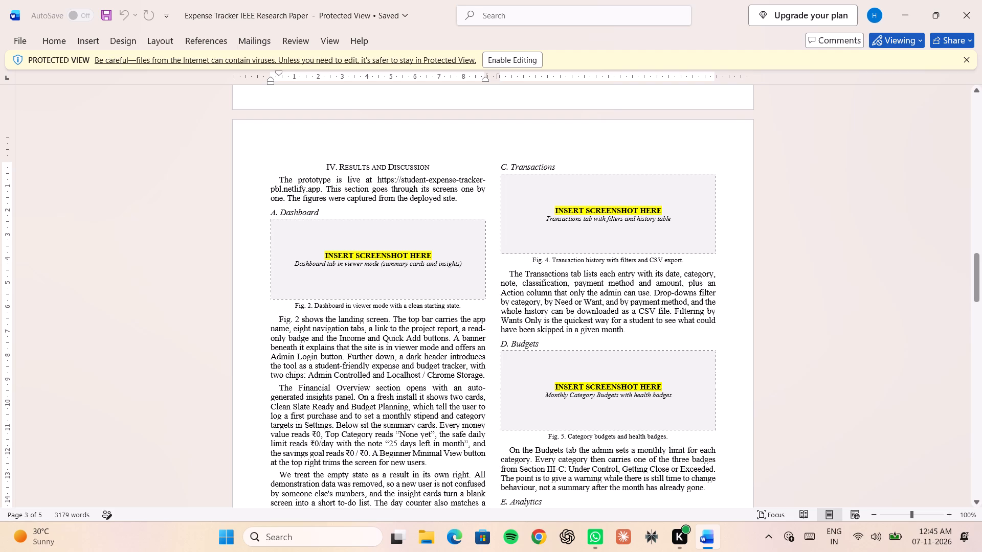
drag(374, 178, 480, 186)
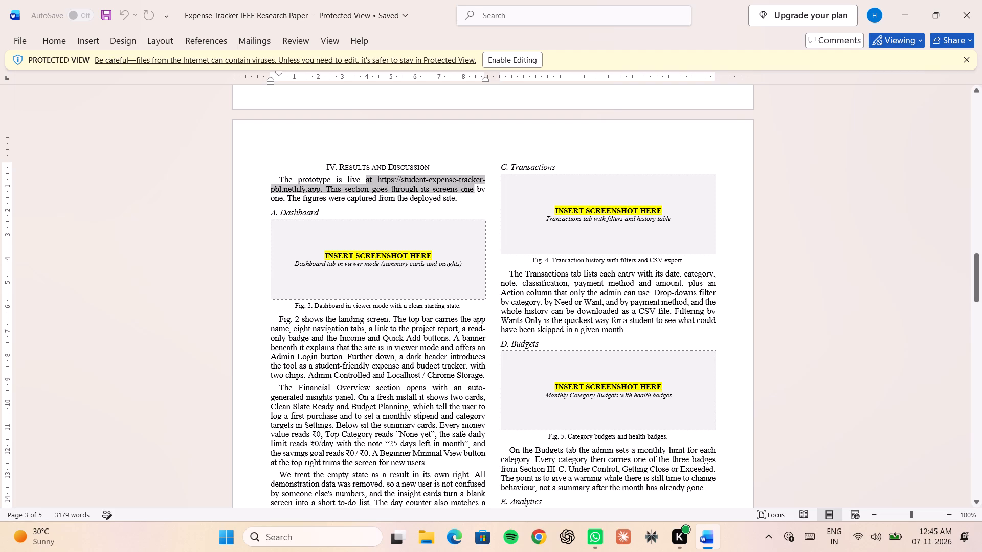
drag(480, 186, 428, 189)
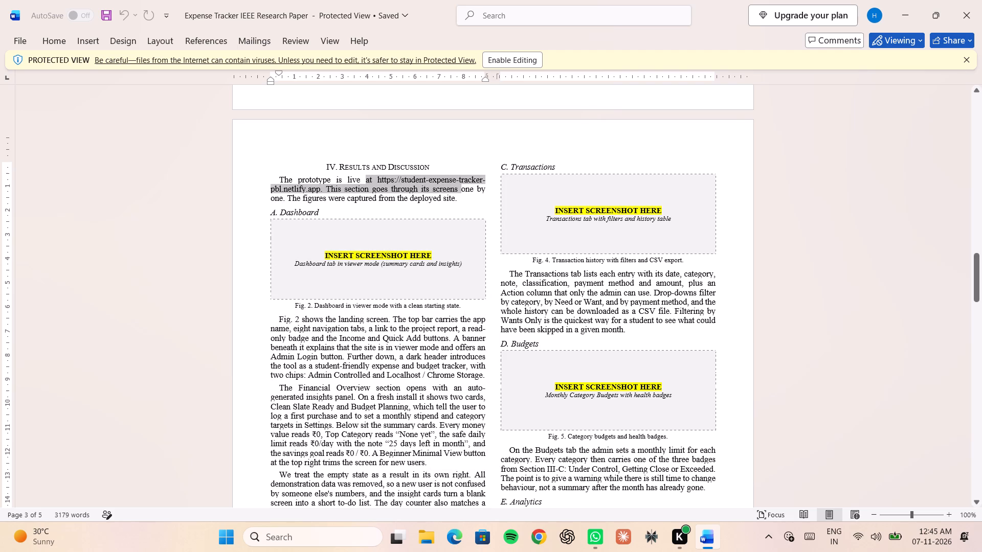
drag(428, 189, 318, 187)
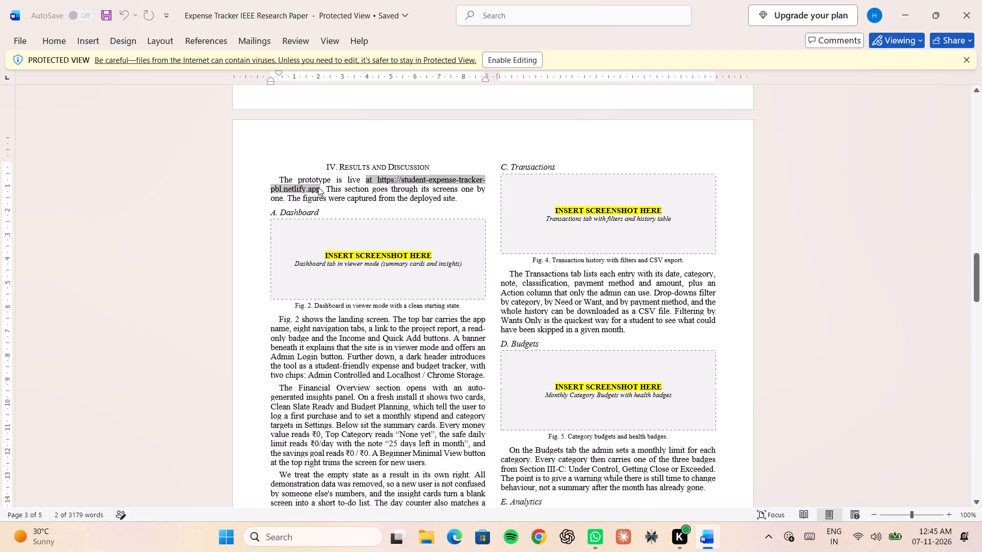
key(ctrl+c)
click(544, 537)
click(336, 292)
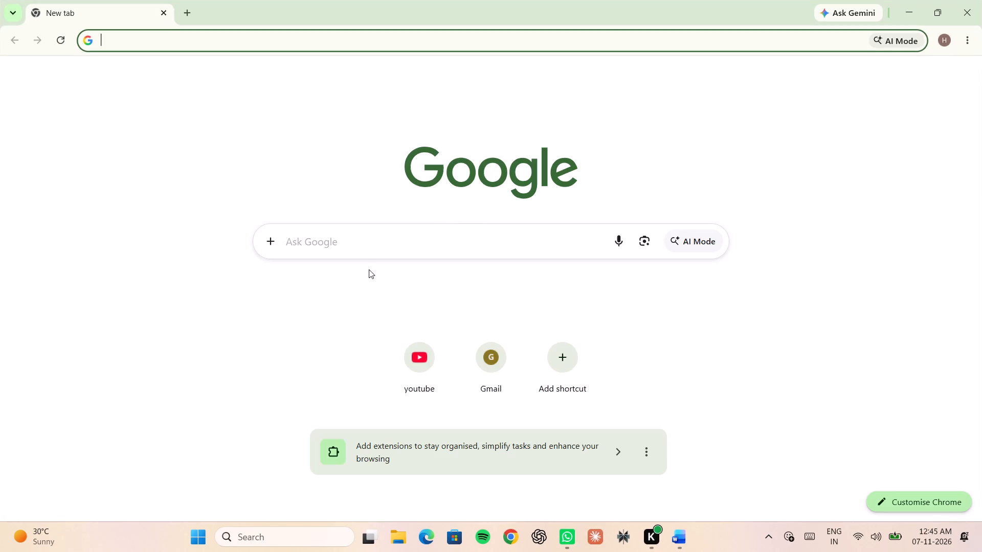
click(463, 236)
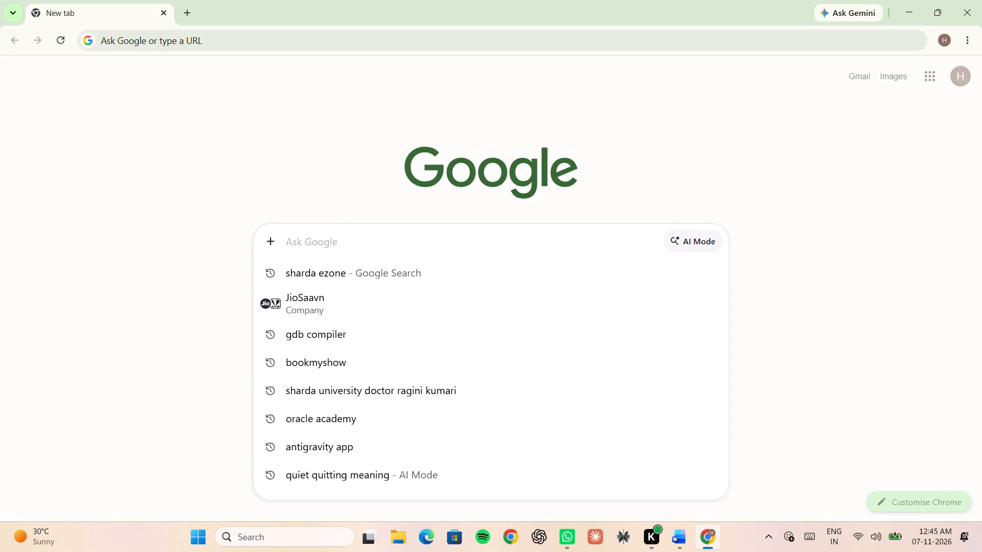
key(ctrl+v)
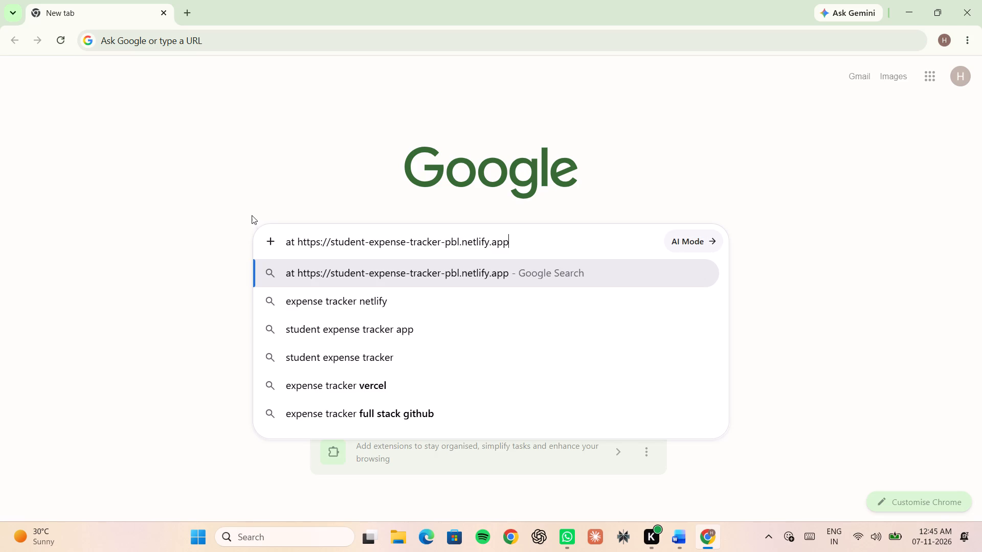
click(297, 241)
key(BackSpace)
key(BackSpace)
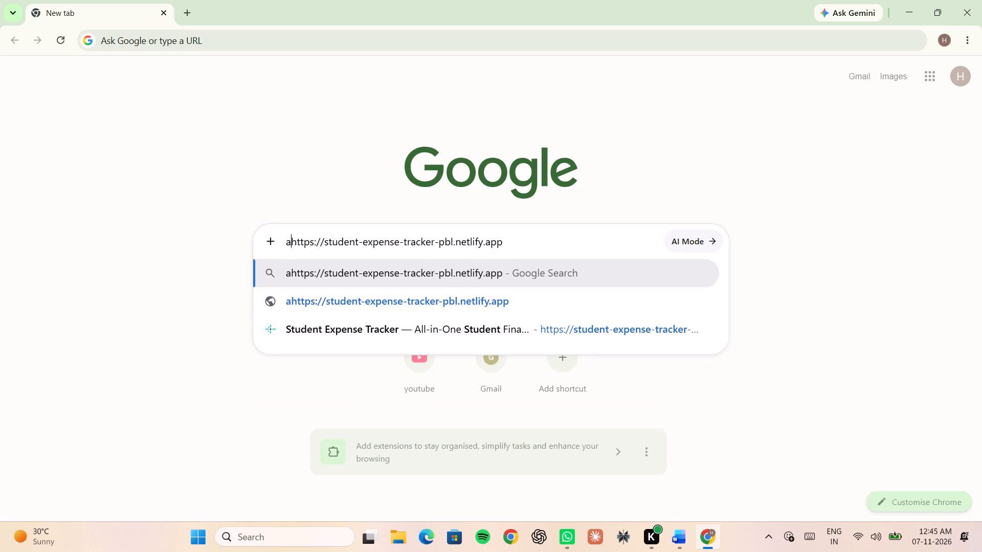
key(BackSpace)
key(Return)
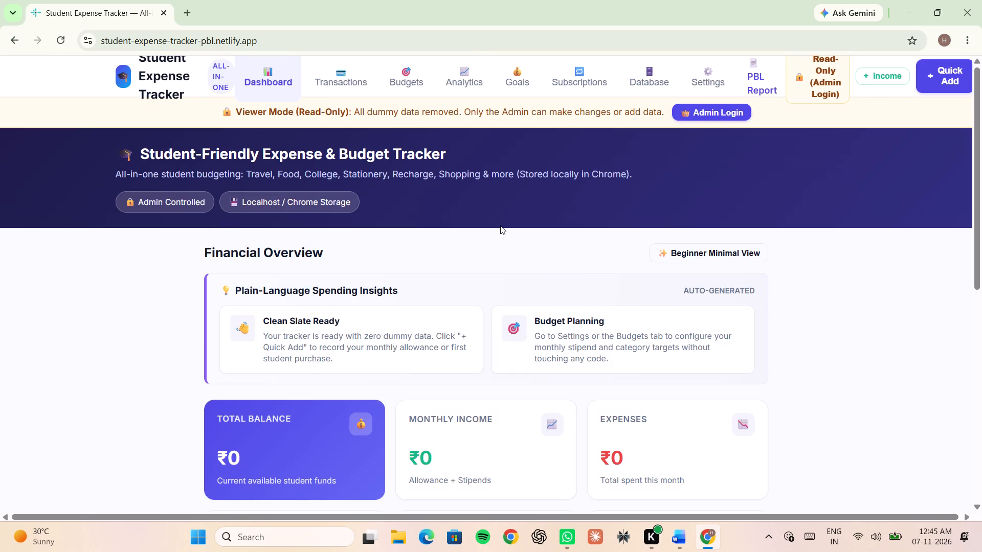
Close the browser and return to the screenshot placeholders in the paper's Results and Discussion section in Word.
double_click(9, 38)
click(966, 0)
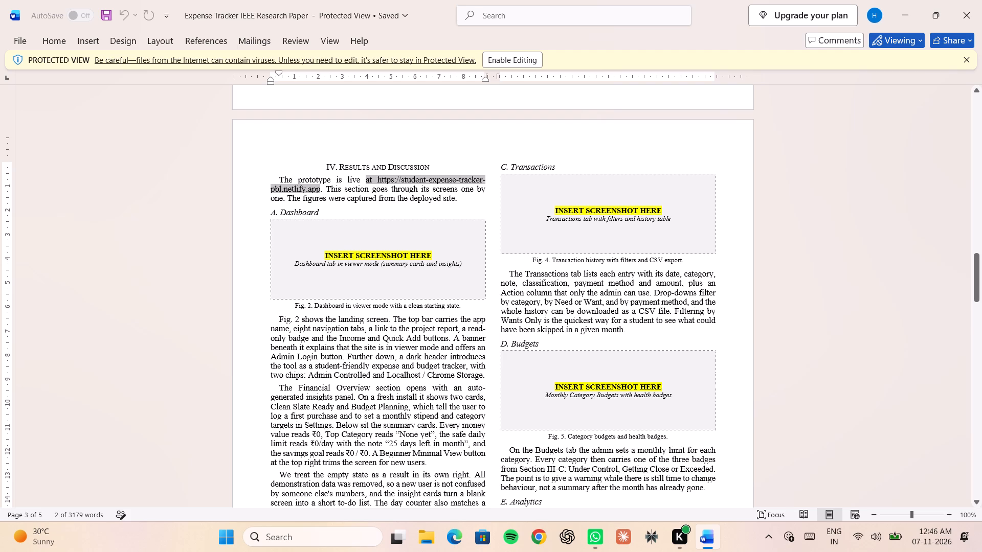
scroll(405, 216, down, 1)
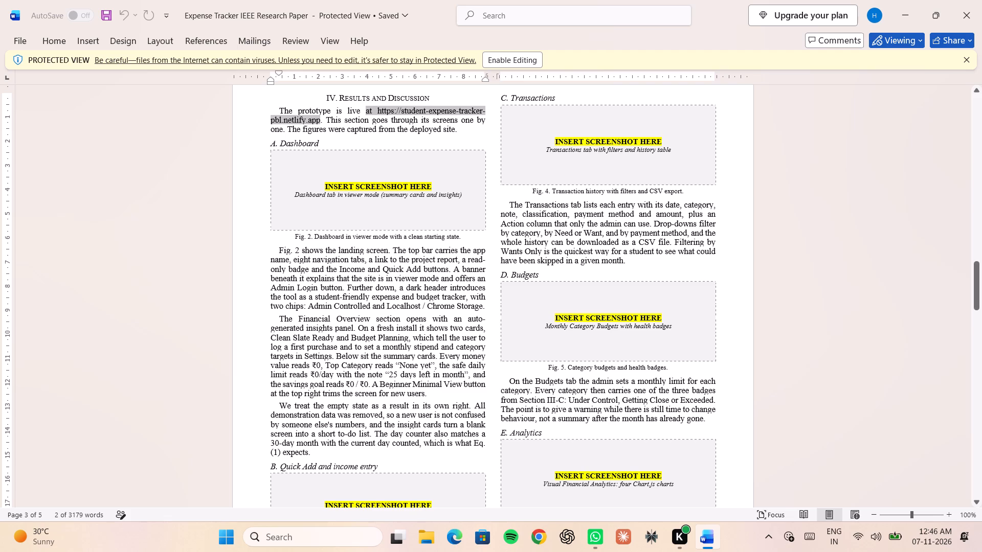
In Chrome, remove the "quiet quitting meaning" and "irctc login" entries from the Google search suggestions, and close the browser to return to Word.
click(533, 536)
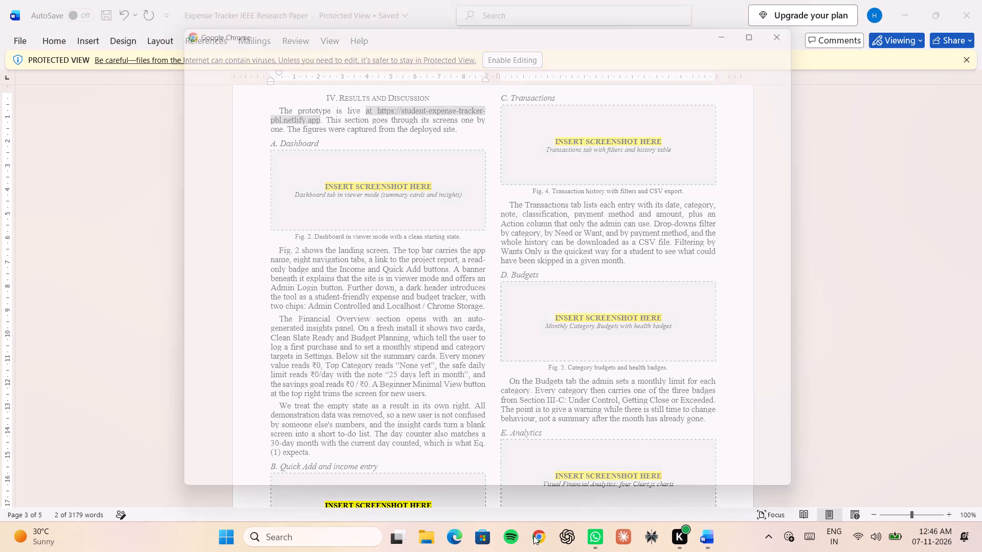
click(326, 301)
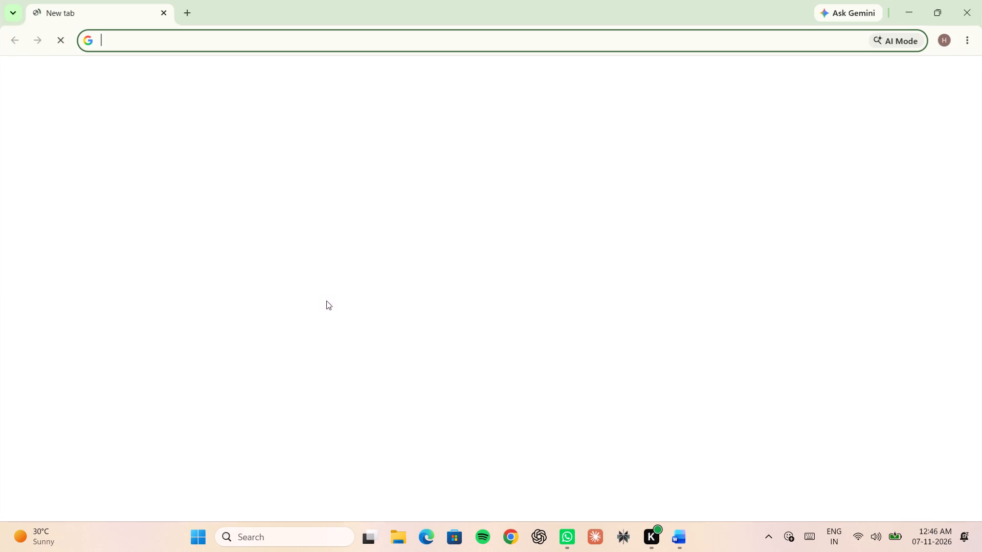
click(413, 237)
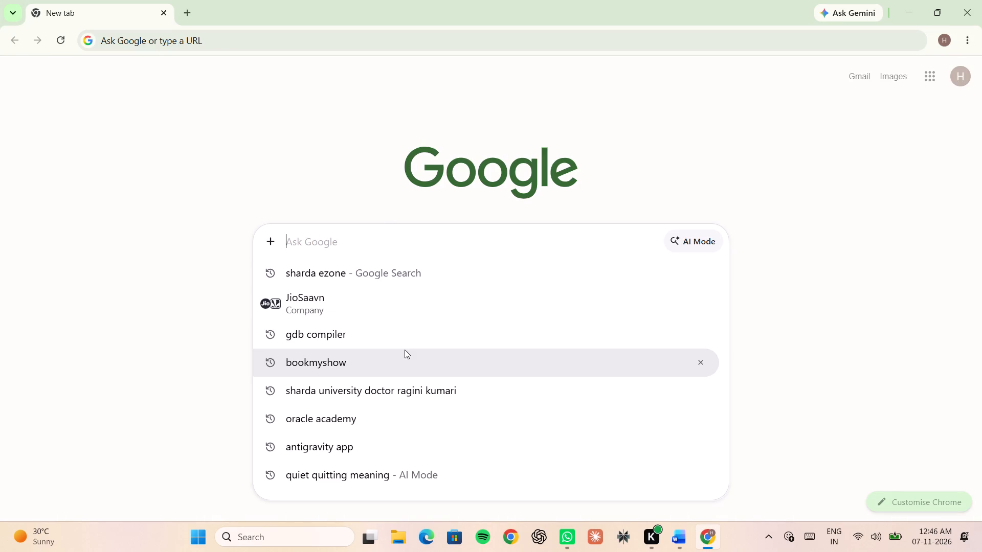
scroll(405, 350, down, 1)
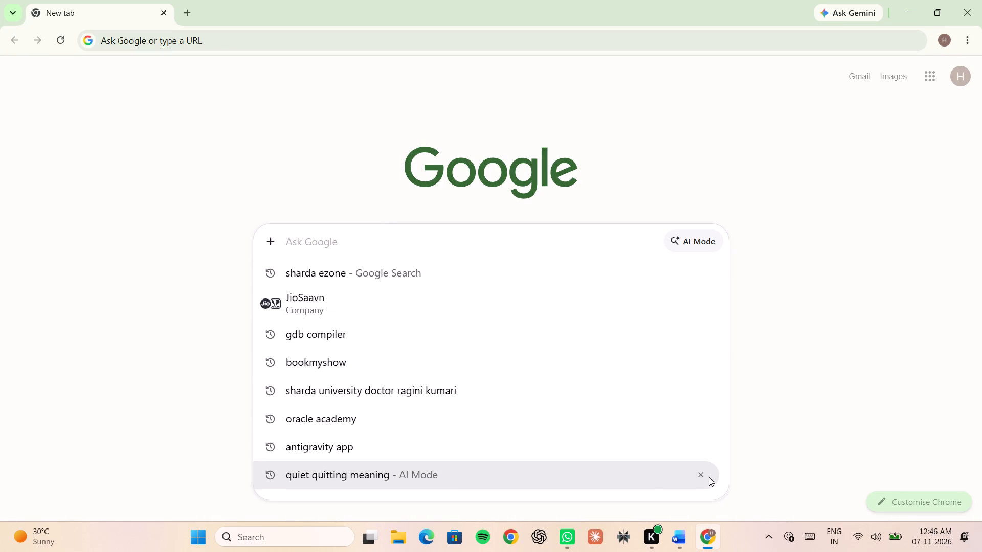
click(703, 473)
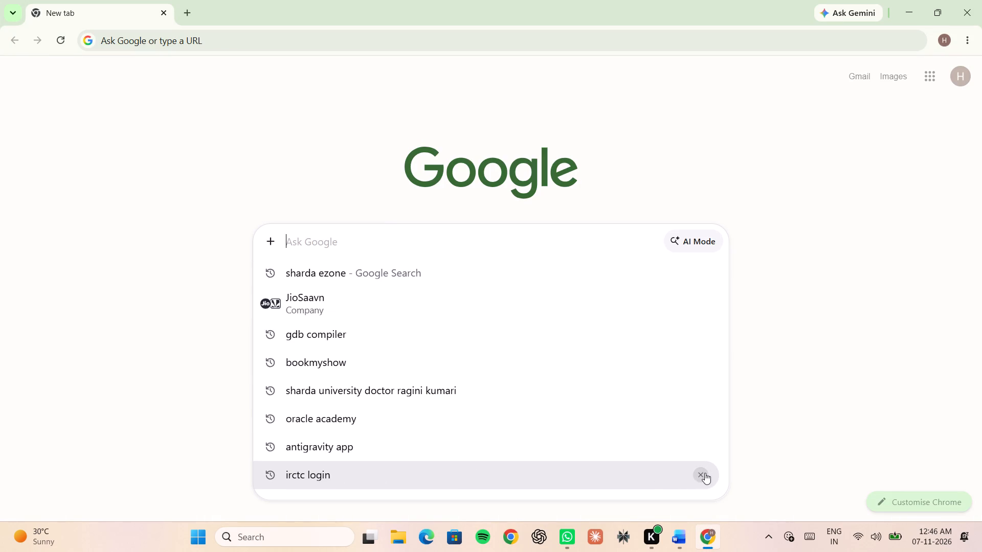
click(705, 473)
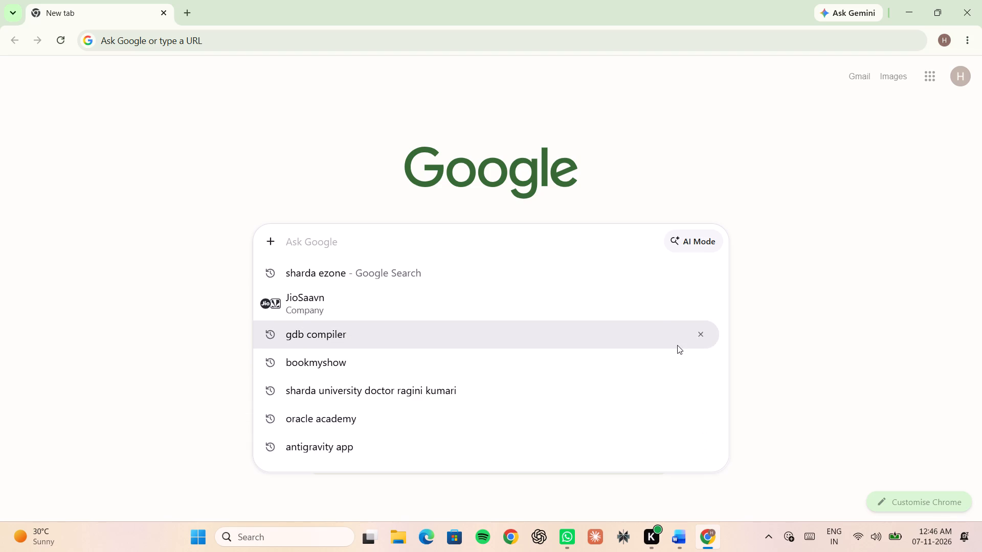
click(981, 0)
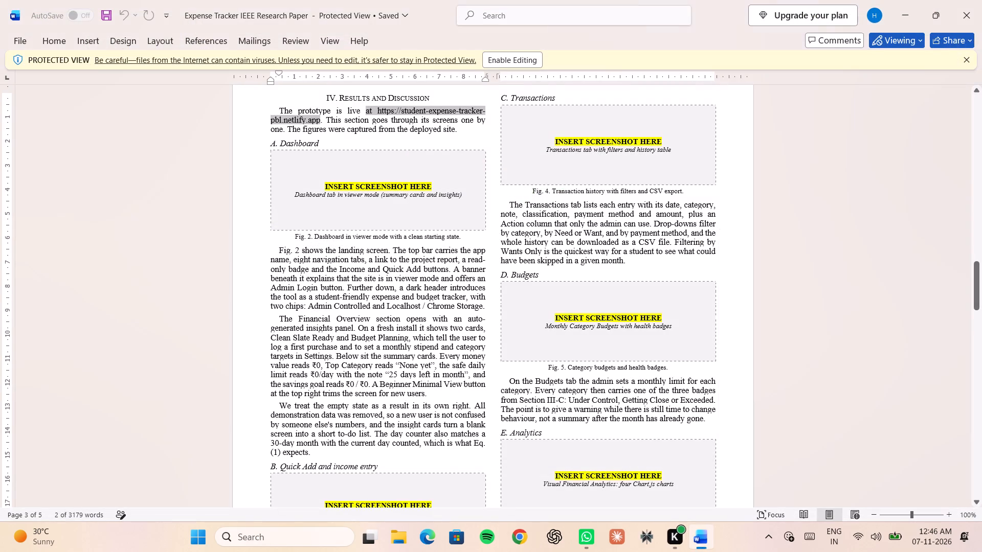
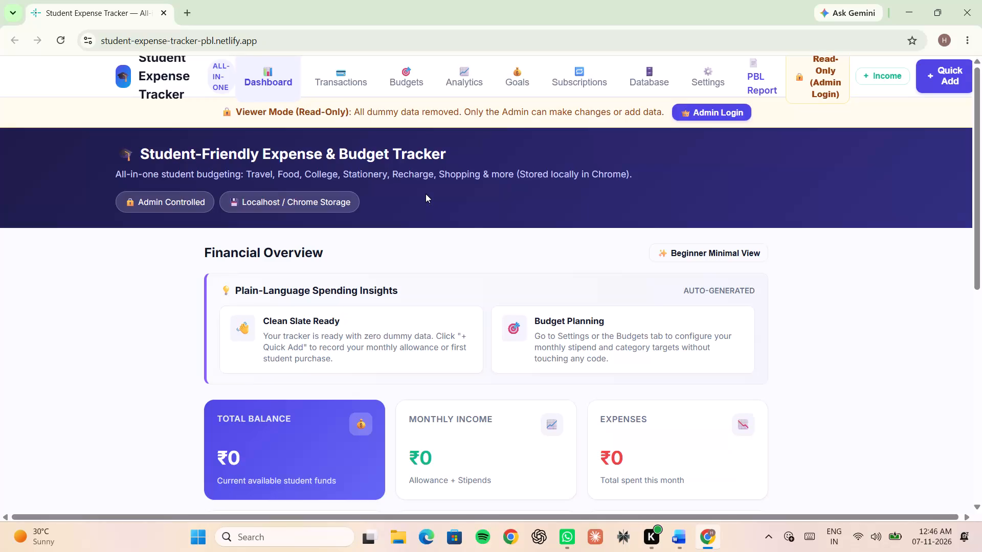
Look over the live prototype's Dashboard in Chrome, from the Financial Overview and summary cards to the recent student transactions.
scroll(475, 226, down, 4)
scroll(475, 226, up, 2)
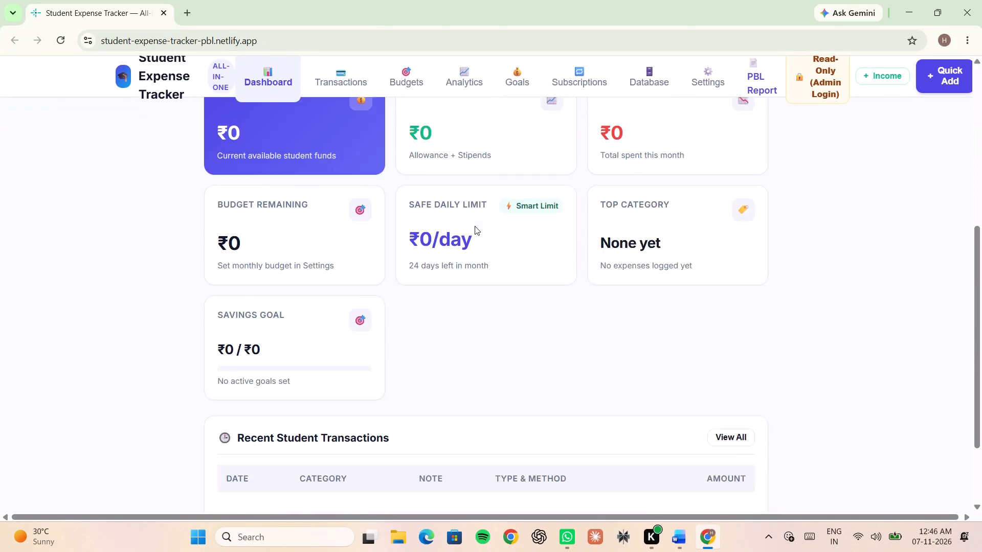
scroll(475, 226, up, 7)
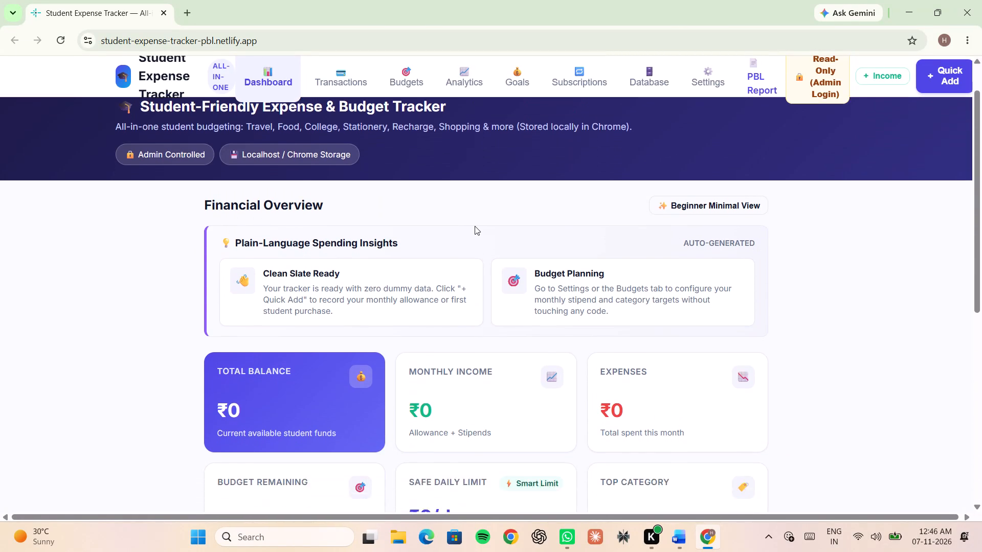
scroll(475, 226, up, 1)
scroll(475, 226, down, 3)
scroll(475, 226, up, 3)
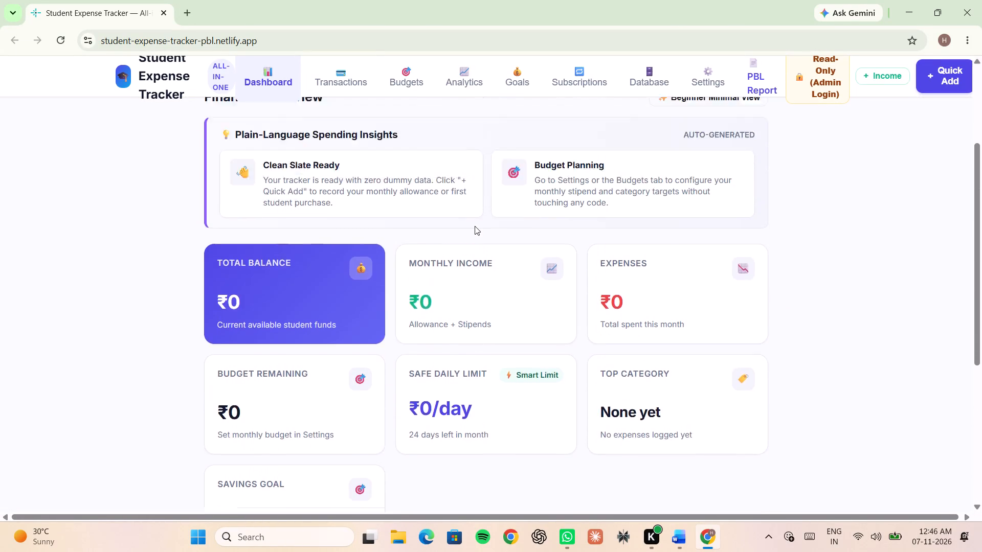
scroll(475, 226, up, 1)
scroll(475, 226, down, 1)
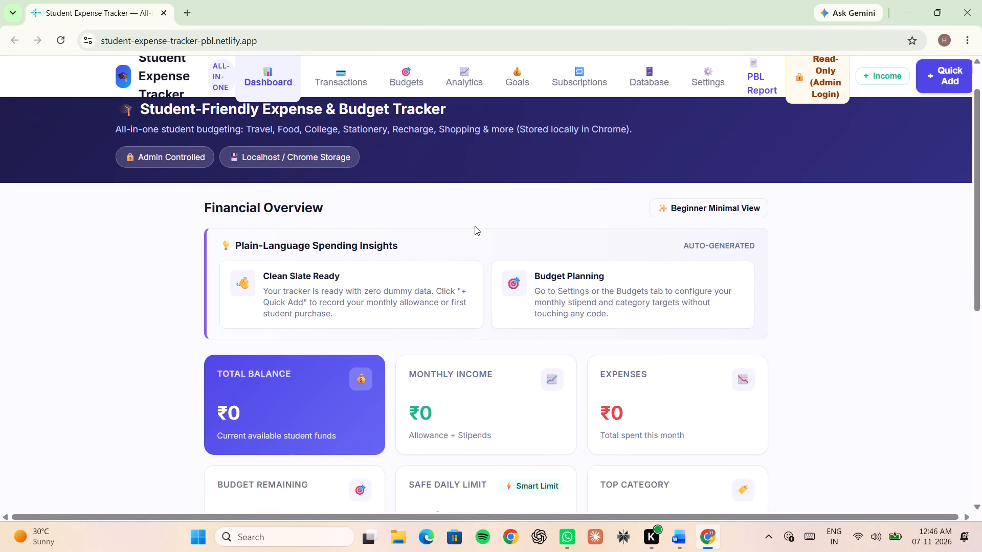
scroll(475, 226, down, 1)
scroll(475, 226, up, 3)
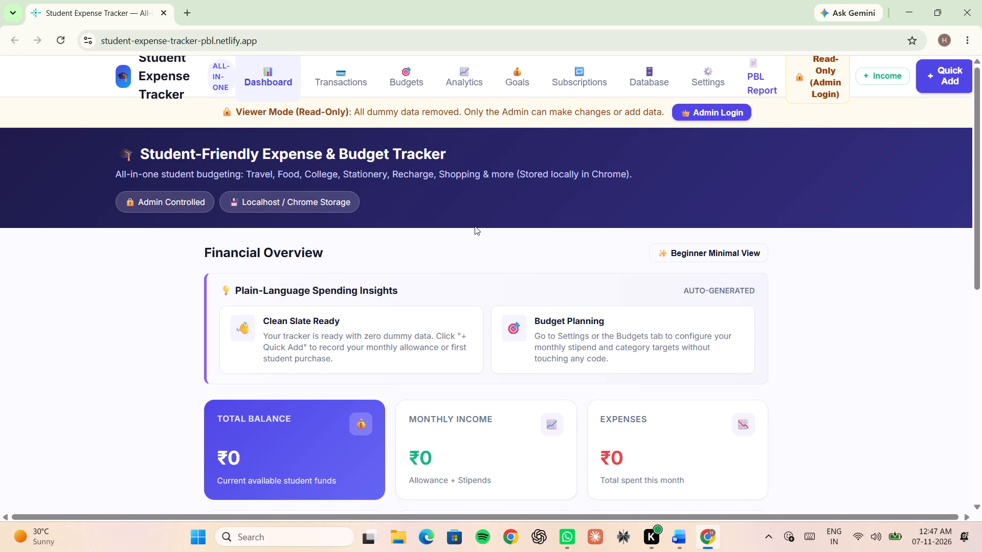
Look through the prototype's Dashboard page, from the viewer-mode banner and summary cards to the Recent Student Transactions table.
scroll(475, 226, down, 6)
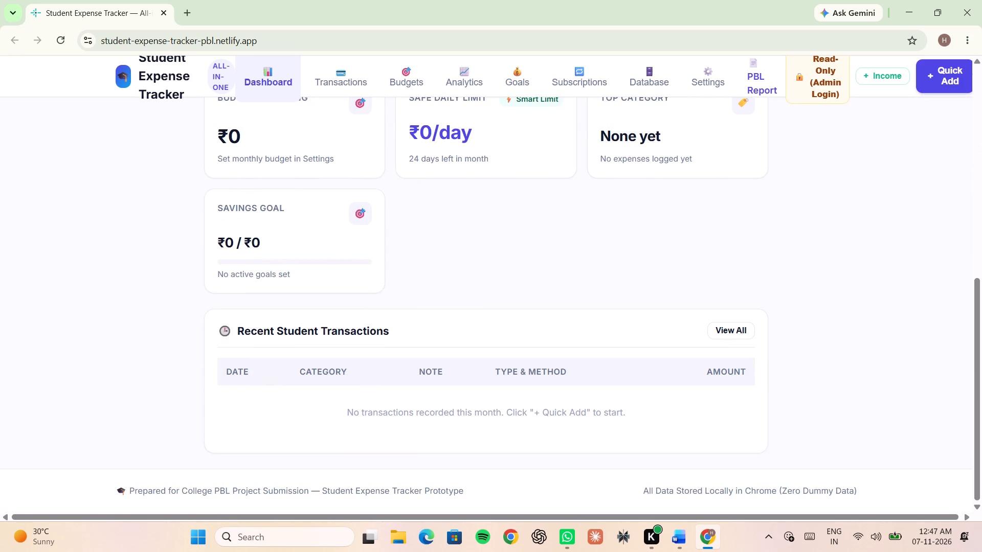
scroll(475, 226, up, 5)
scroll(475, 226, down, 1)
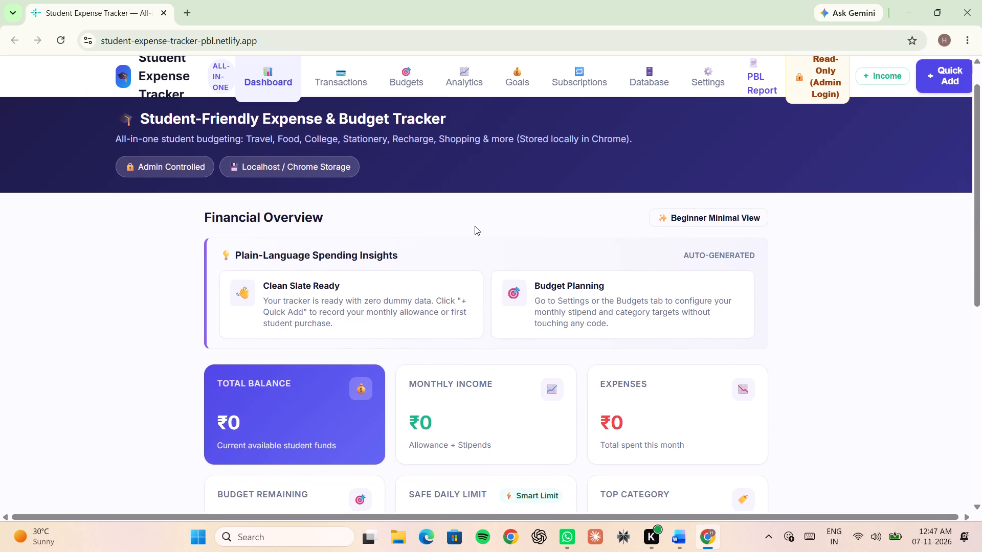
scroll(475, 226, down, 3)
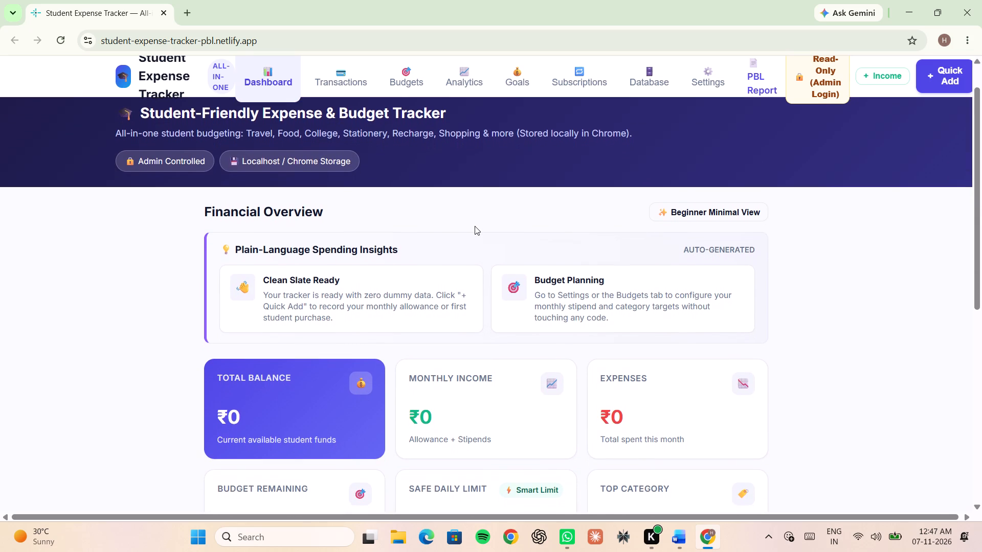
scroll(475, 226, down, 3)
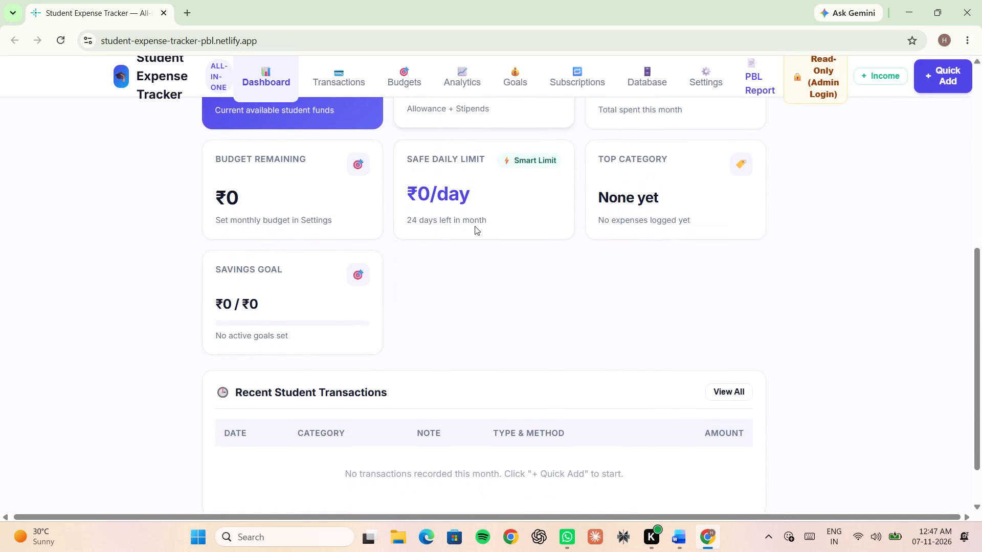
scroll(475, 226, down, 2)
scroll(475, 226, up, 4)
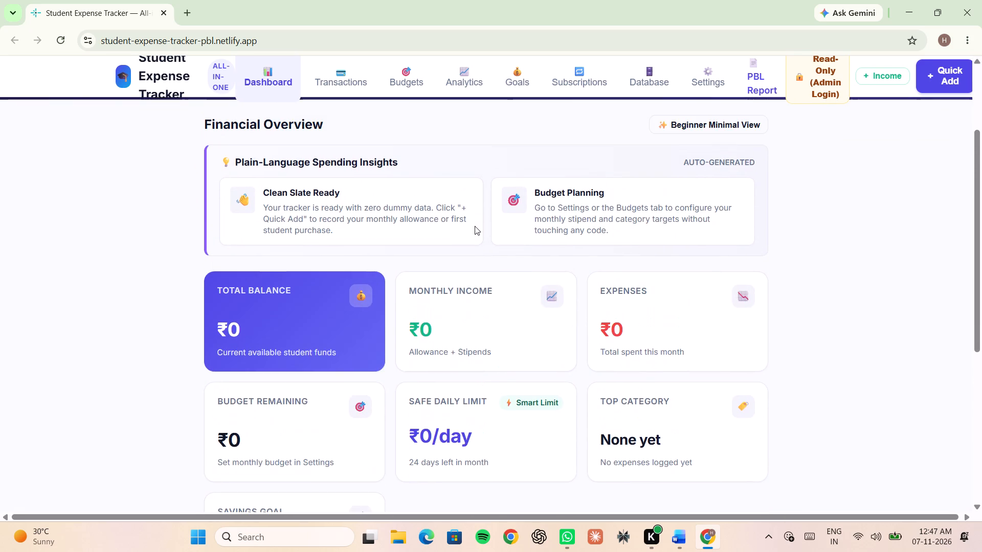
Capture a full-screen snip of the Dashboard with its header, Plain-Language Spending Insights and summary cards in view, and dismiss the capture notification.
scroll(475, 226, down, 1)
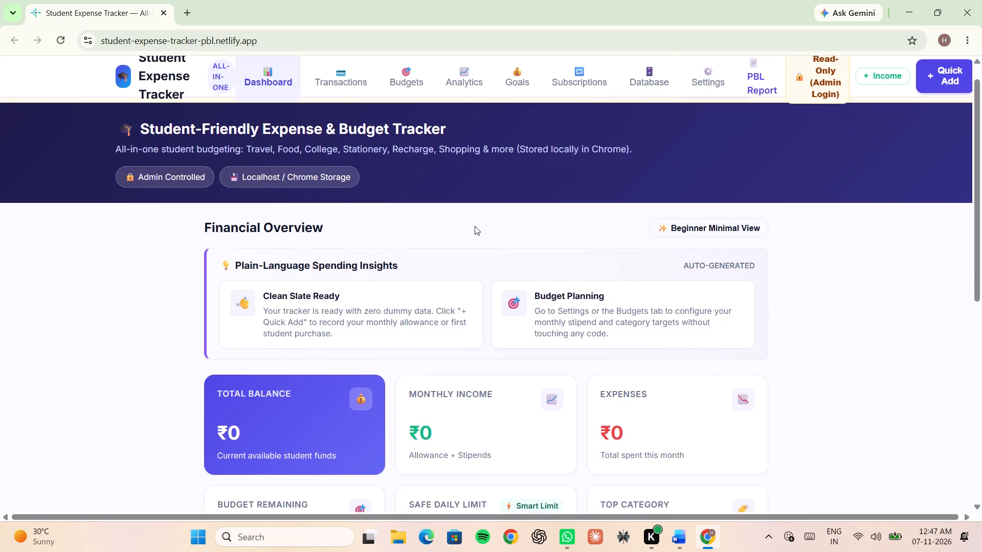
scroll(475, 226, down, 1)
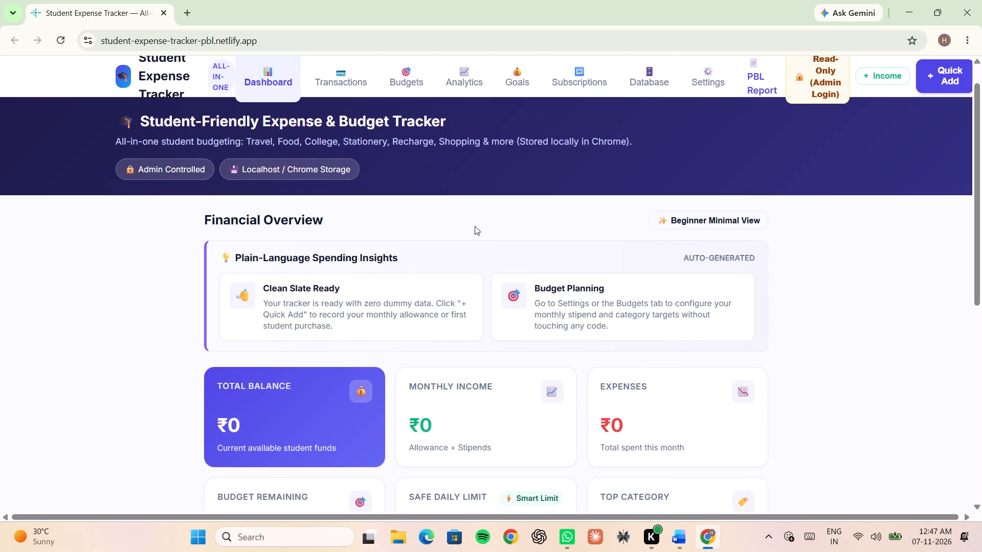
scroll(475, 226, down, 1)
key(shift+super+s)
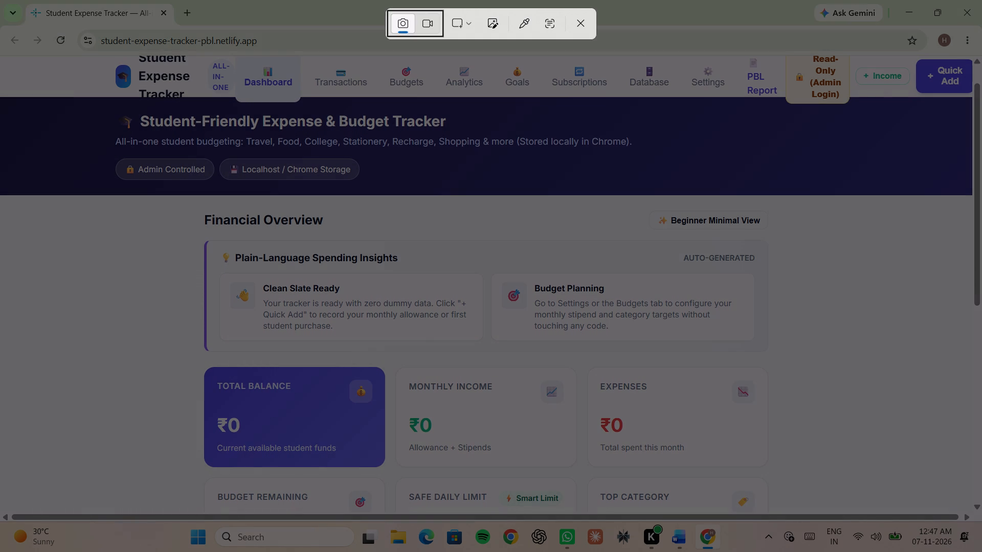
drag(0, 0, 497, 323)
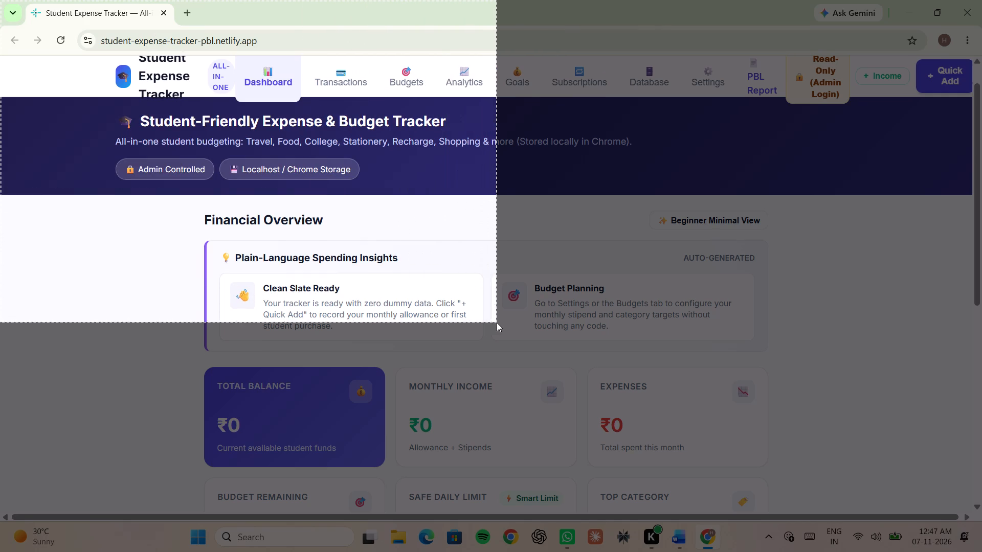
drag(497, 323, 743, 316)
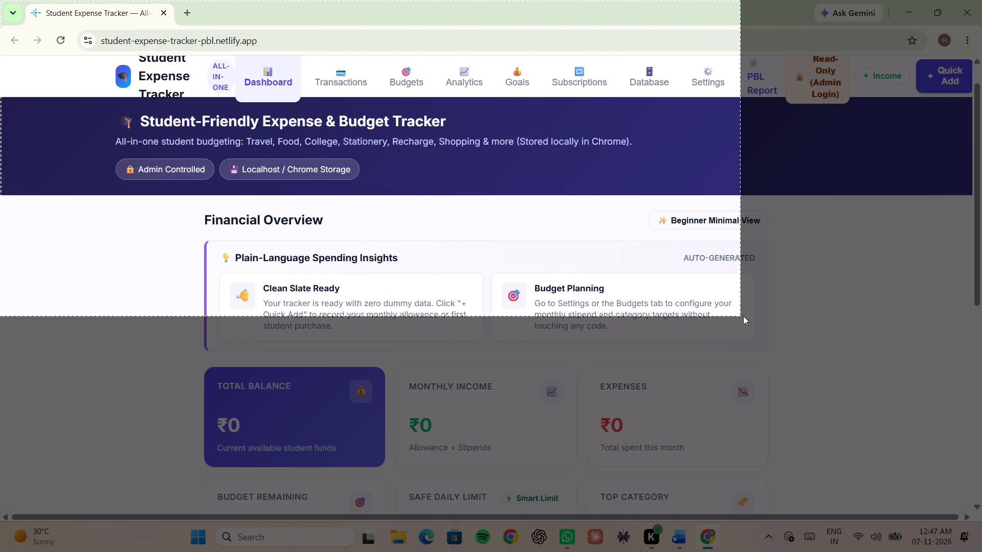
drag(743, 316, 877, 359)
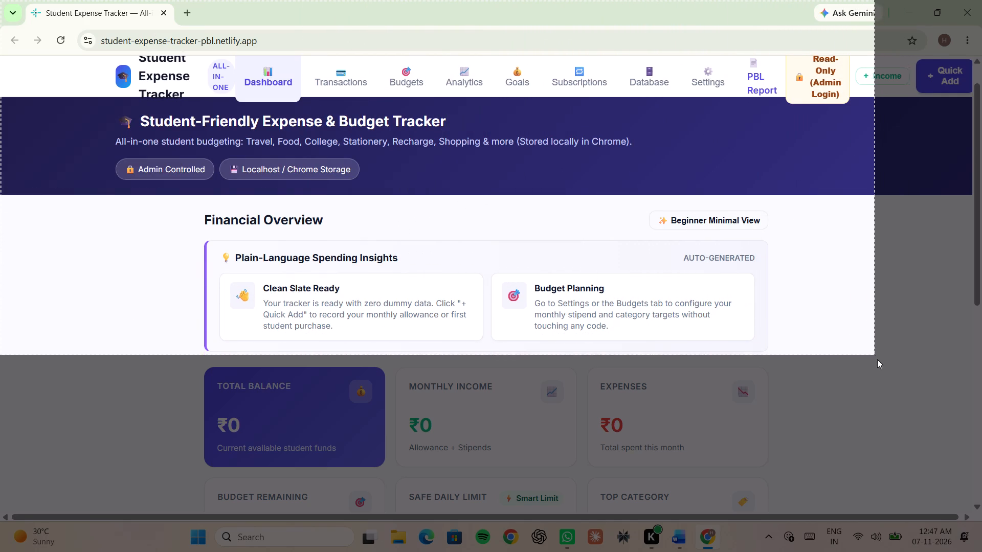
drag(877, 359, 981, 518)
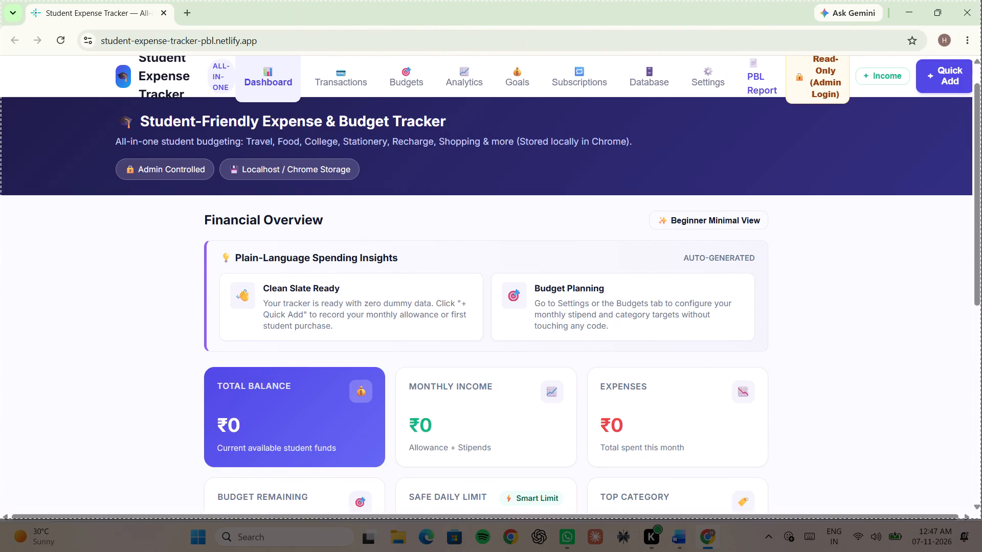
drag(981, 518, 981, 521)
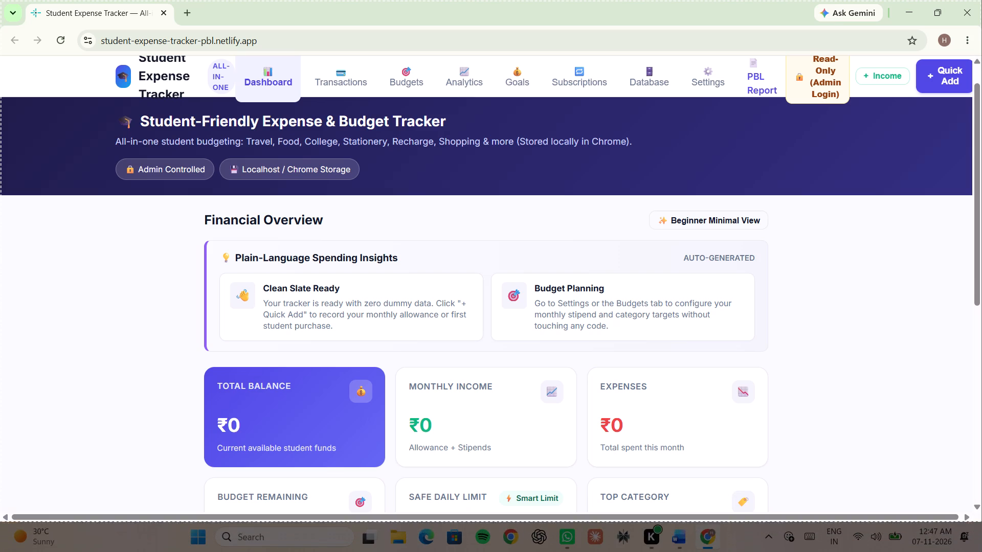
drag(981, 521, 981, 550)
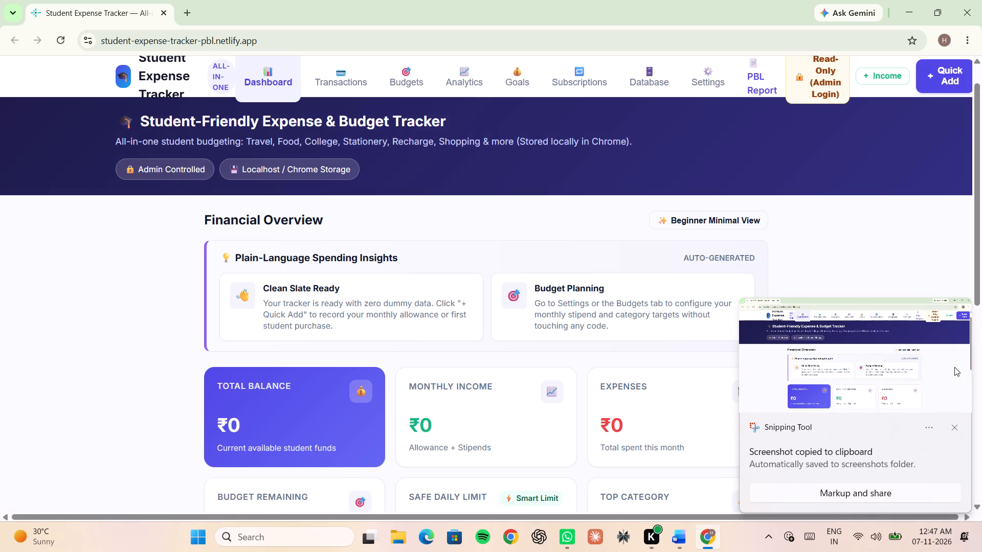
click(954, 426)
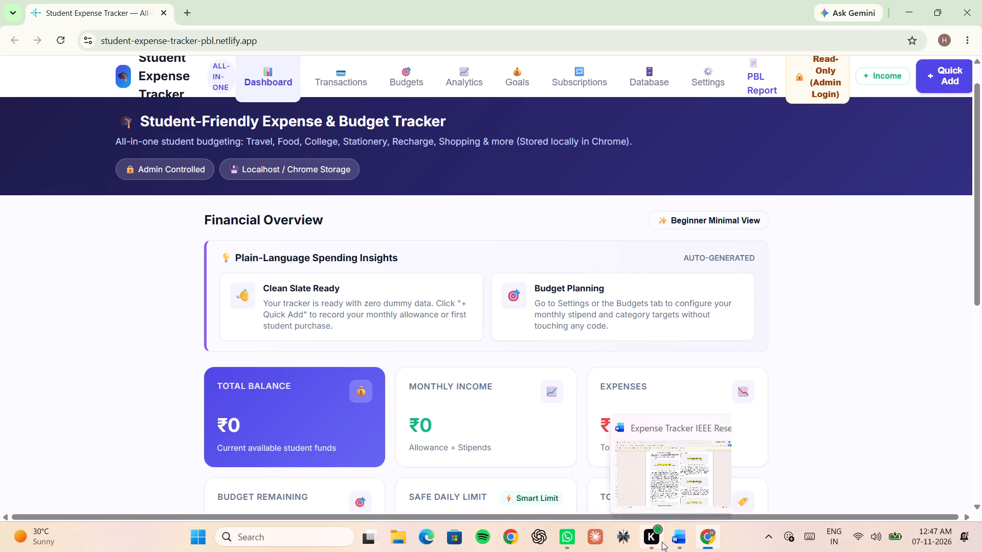
Switch to Word to check the paper's Quick Add, Budgets and Analytics screenshot placeholders, and return to the prototype site in Chrome.
click(678, 543)
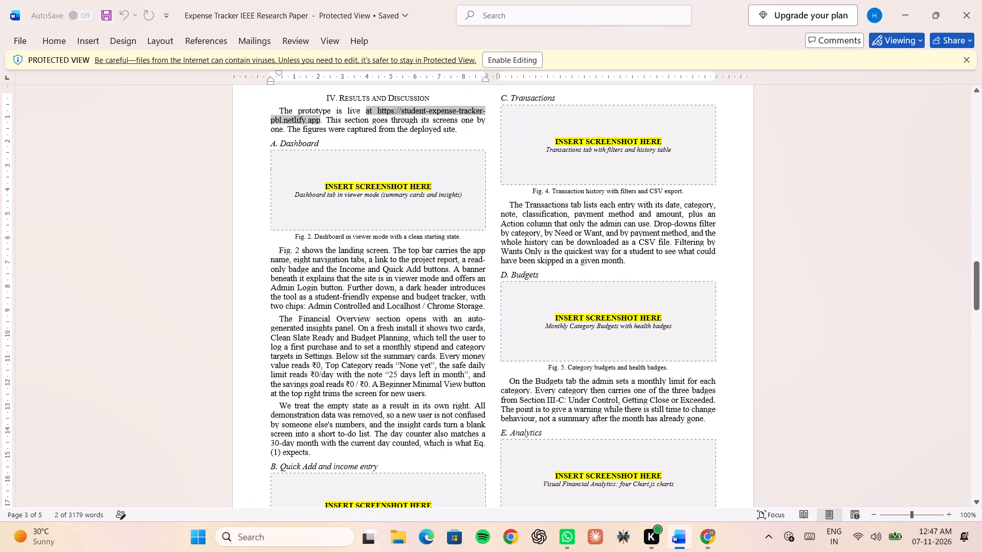
scroll(531, 343, down, 3)
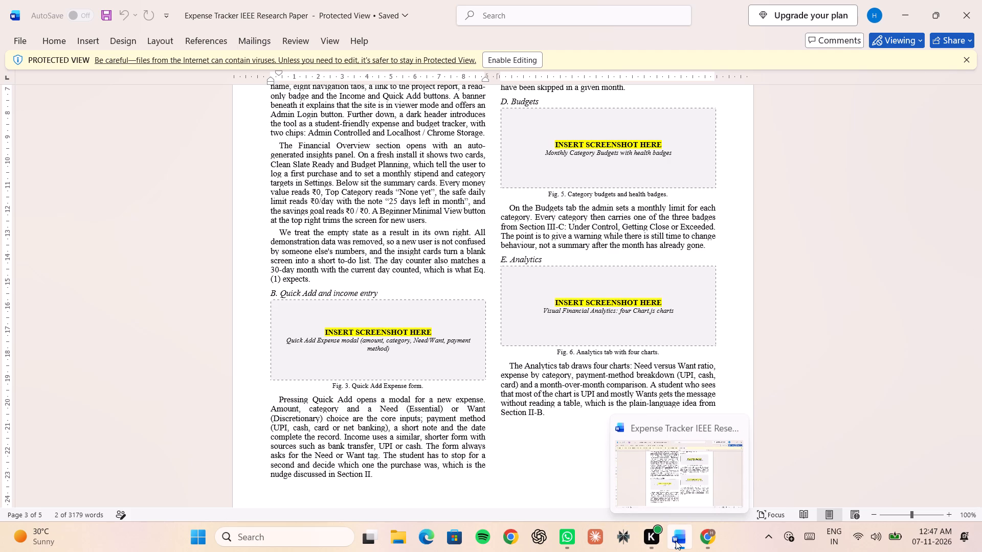
click(720, 545)
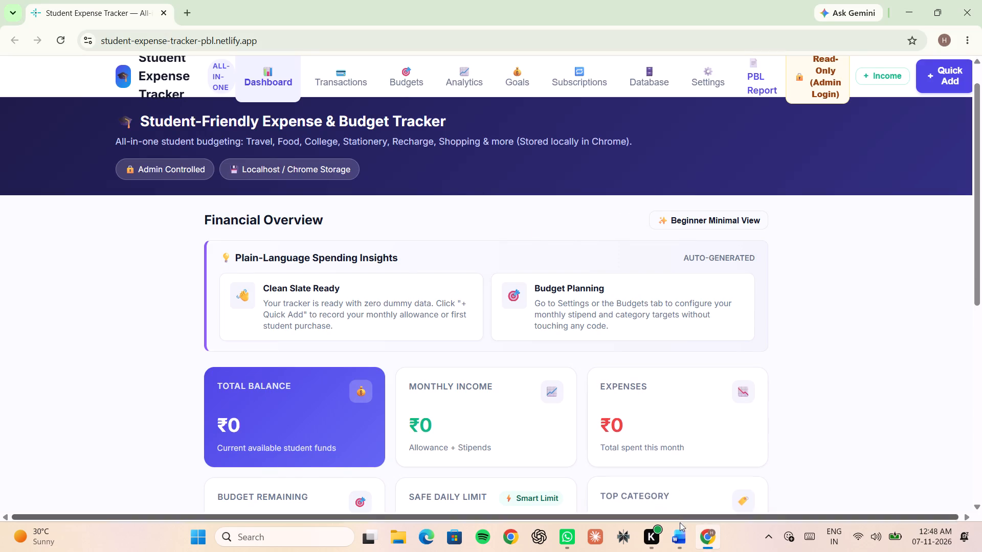
Recheck the Quick Add and income entry screenshot placeholder in the Word paper, and return to the prototype site in Chrome.
click(673, 542)
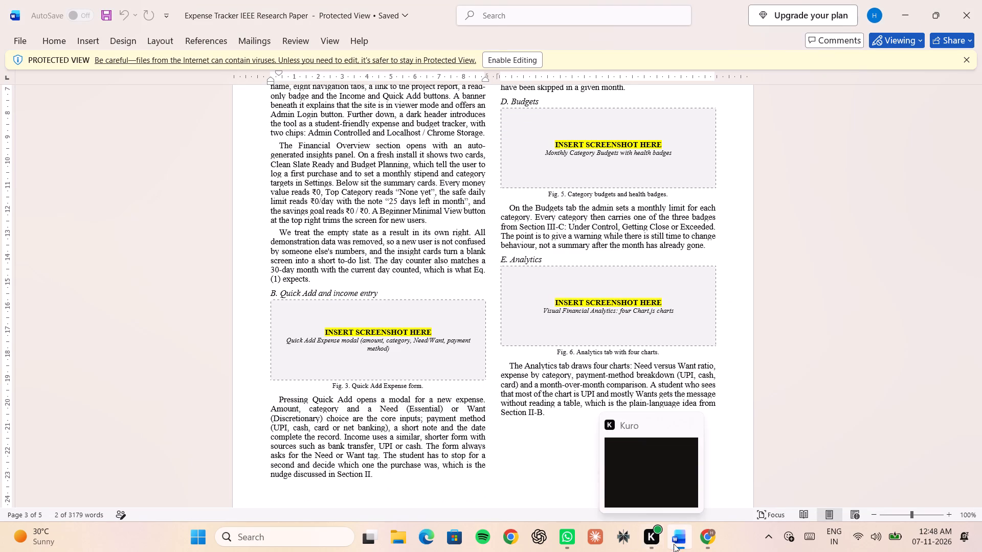
click(701, 545)
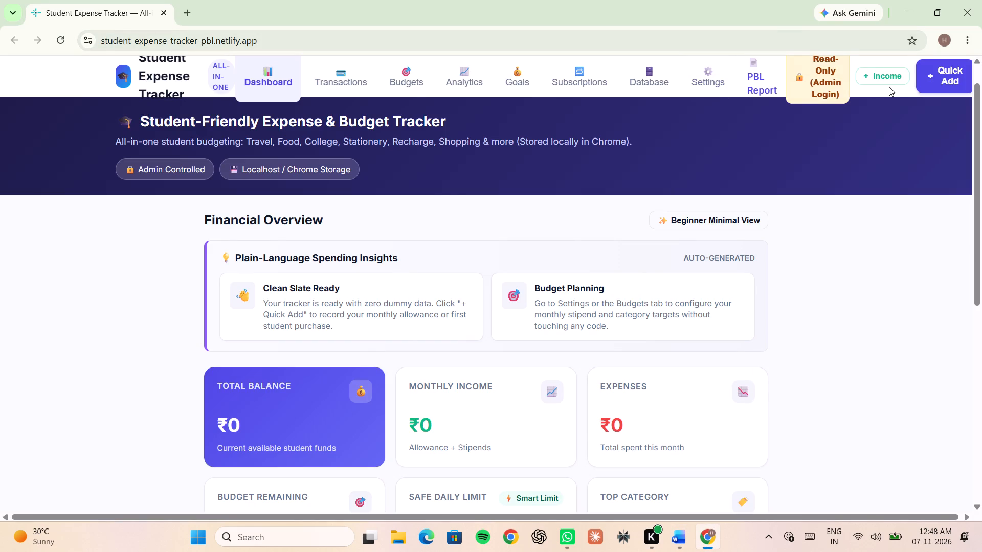
Try to open the prototype's Income entry form from the Dashboard.
click(899, 76)
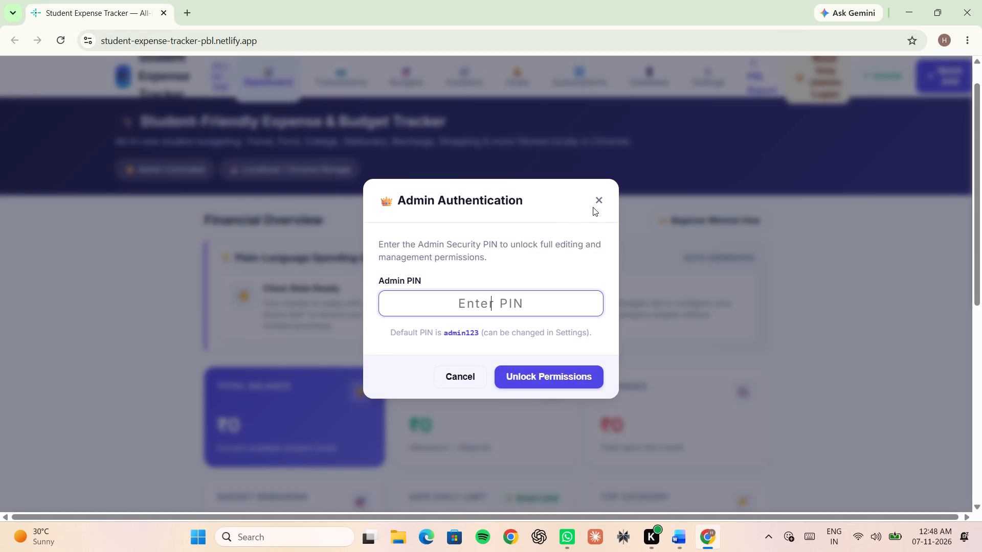
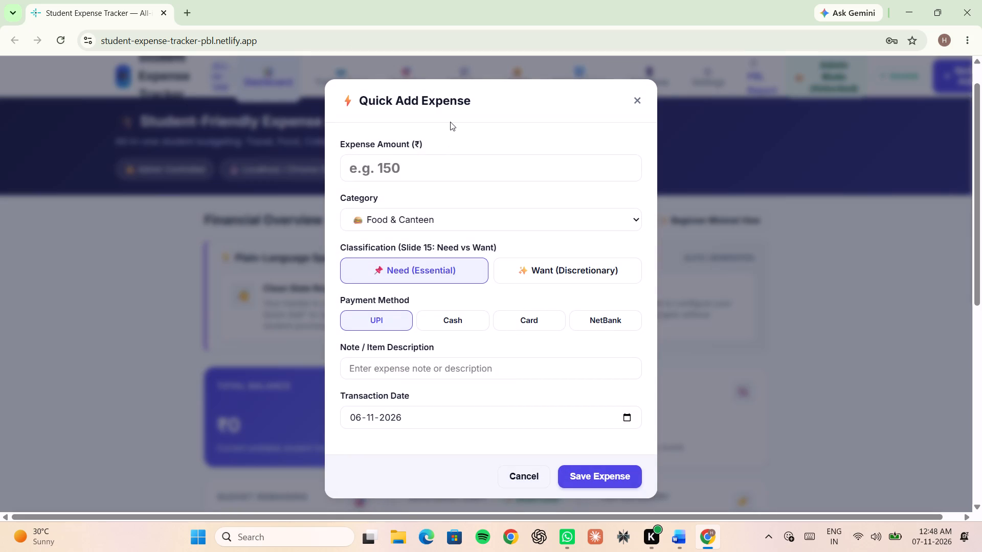
Capture a rectangular snip of the whole Quick Add Expense form, including a margin of the dimmed page around it.
key(shift+super+s)
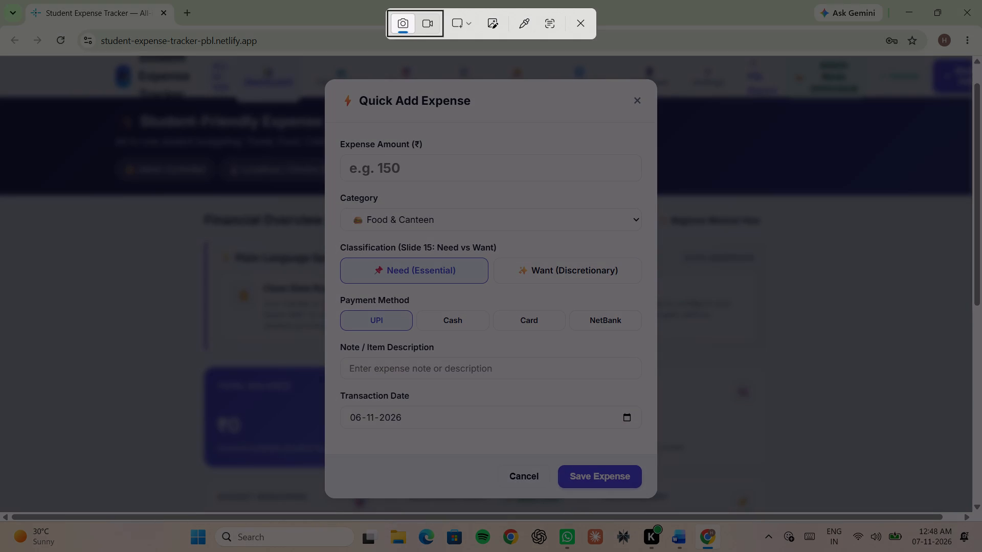
drag(269, 35, 608, 376)
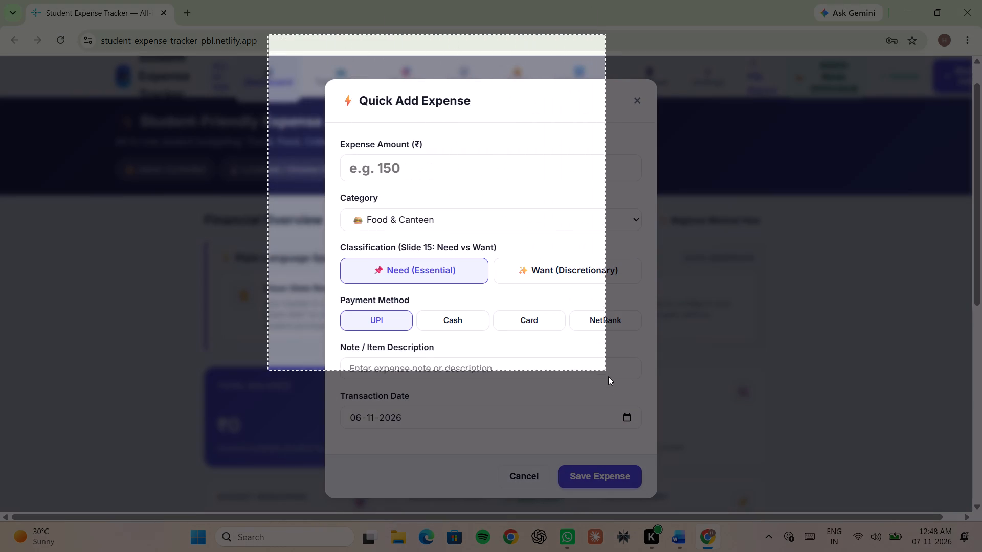
drag(608, 376, 731, 551)
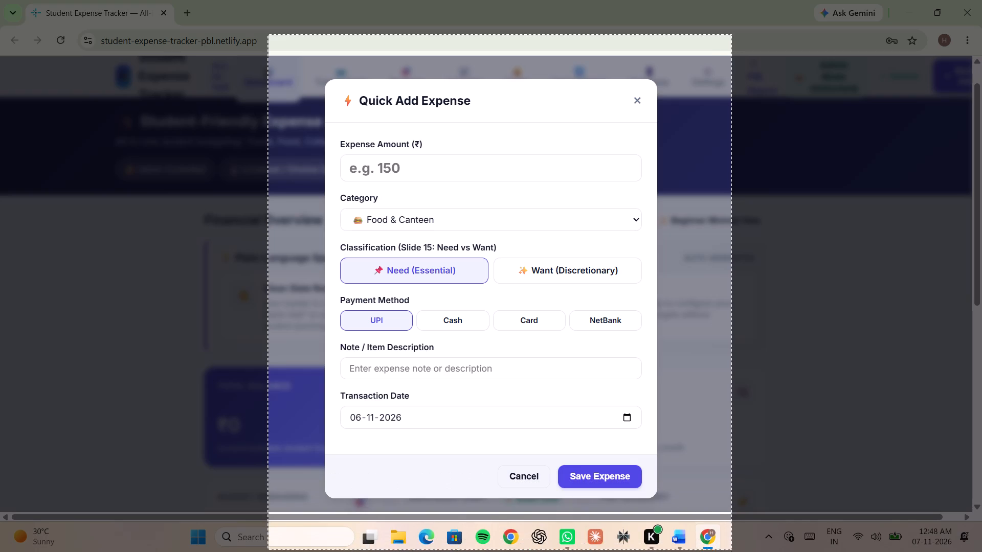
drag(731, 551, 762, 535)
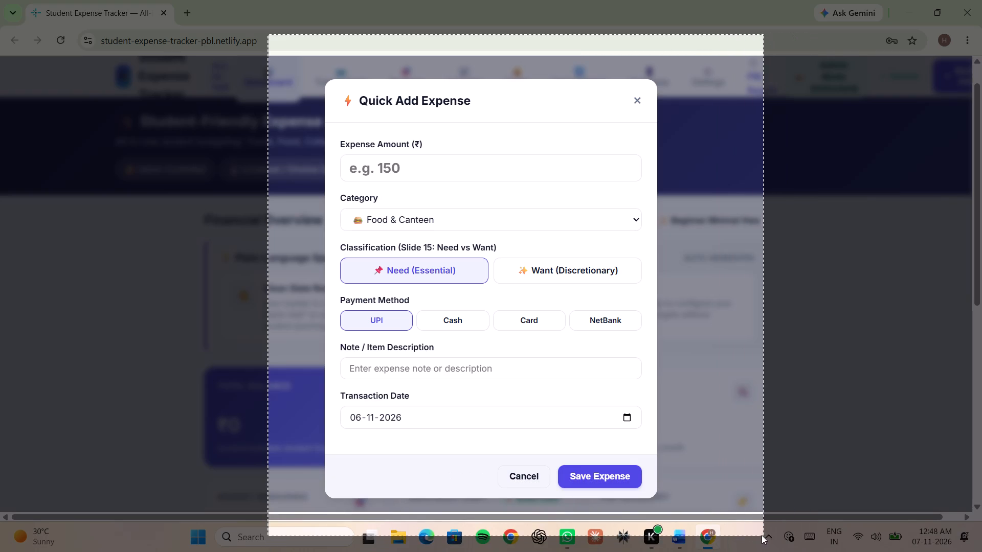
drag(762, 535, 735, 550)
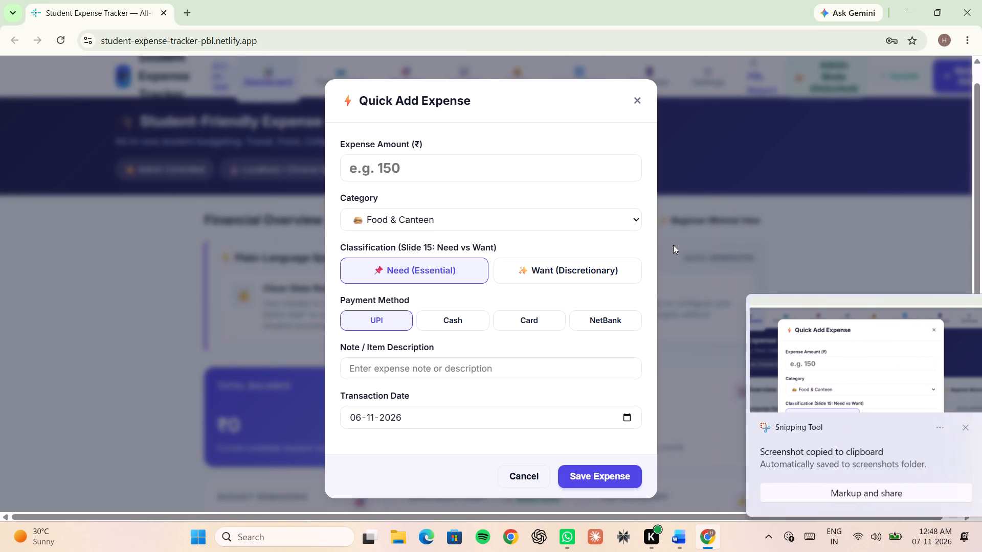
Close the Quick Add Expense form and switch to Word to check the paper's Dashboard, Transactions and Budgets screenshot placeholders.
click(636, 101)
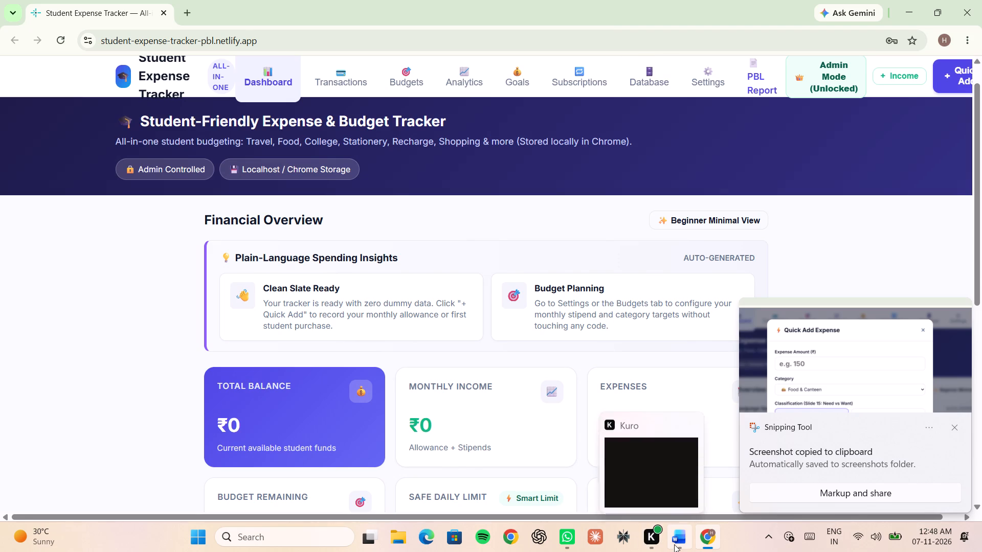
click(674, 544)
scroll(530, 270, down, 1)
scroll(530, 270, up, 1)
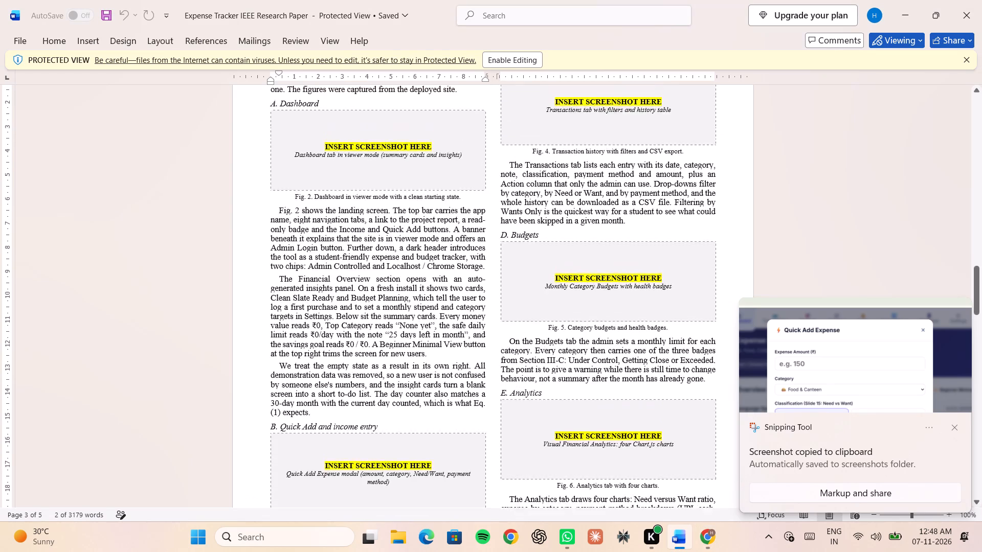
scroll(530, 270, up, 2)
scroll(554, 321, down, 1)
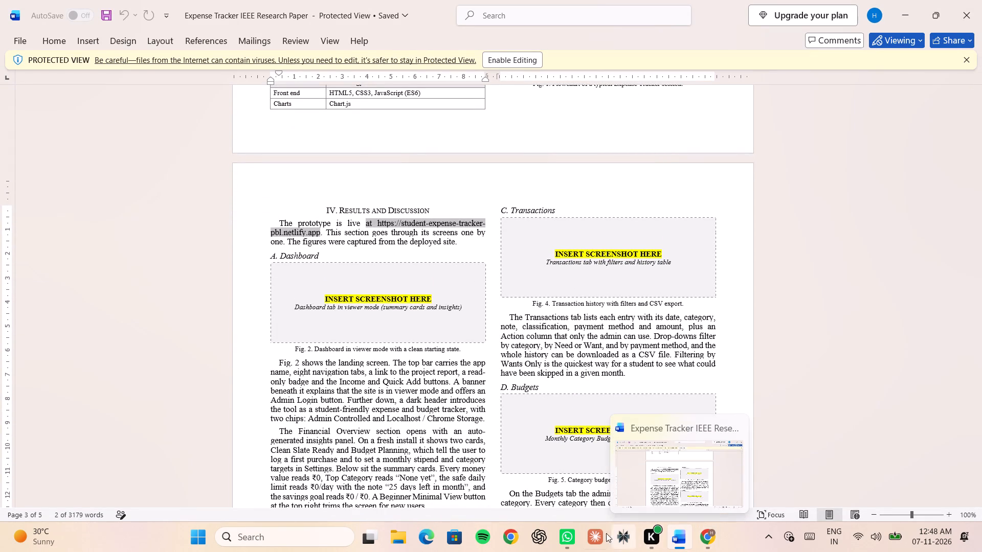
Return to the prototype site in Chrome and open its Transactions page with the Student Transaction History.
click(707, 540)
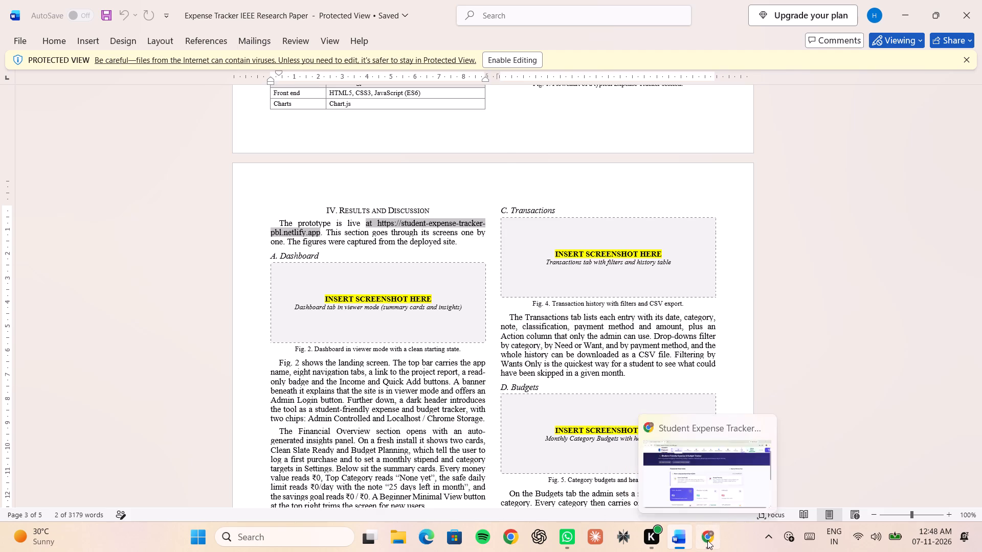
click(348, 73)
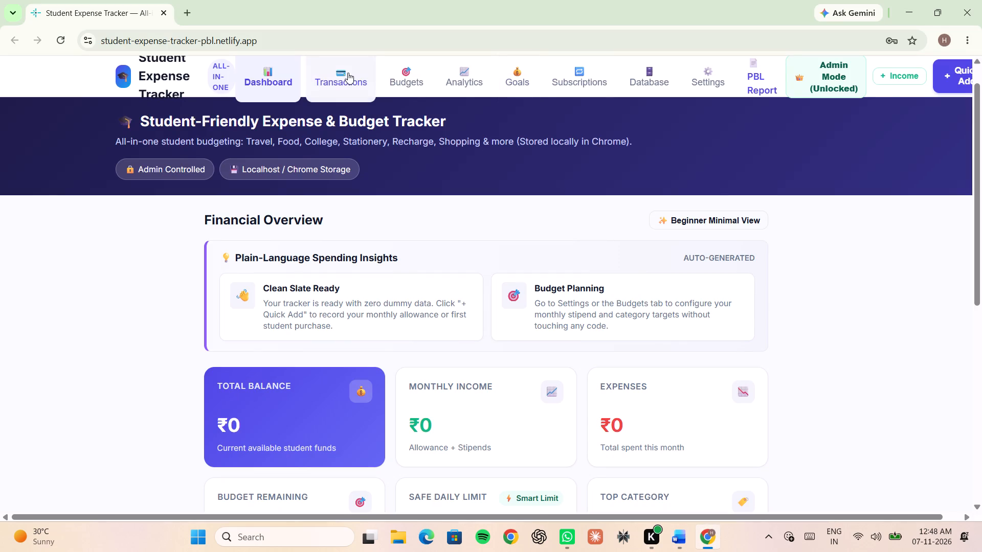
scroll(479, 251, down, 2)
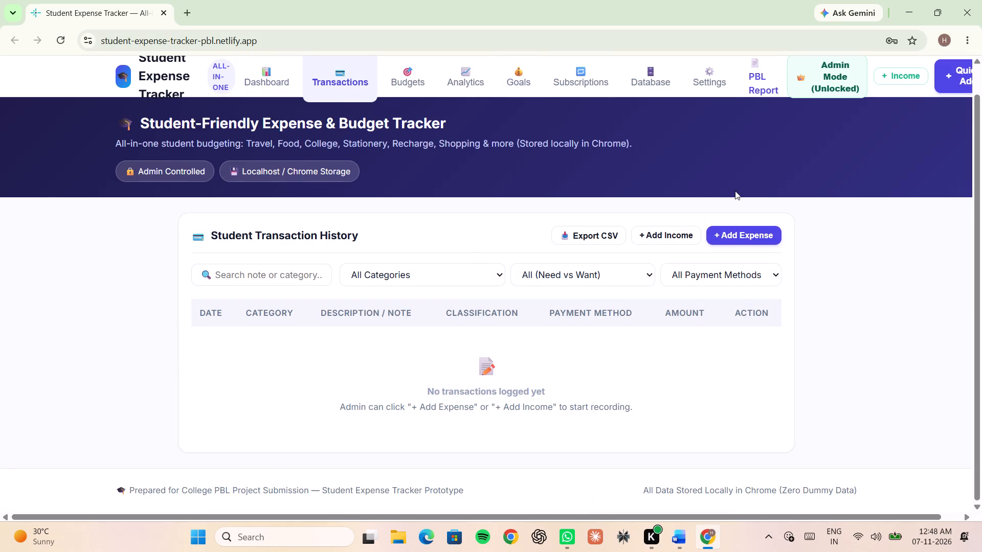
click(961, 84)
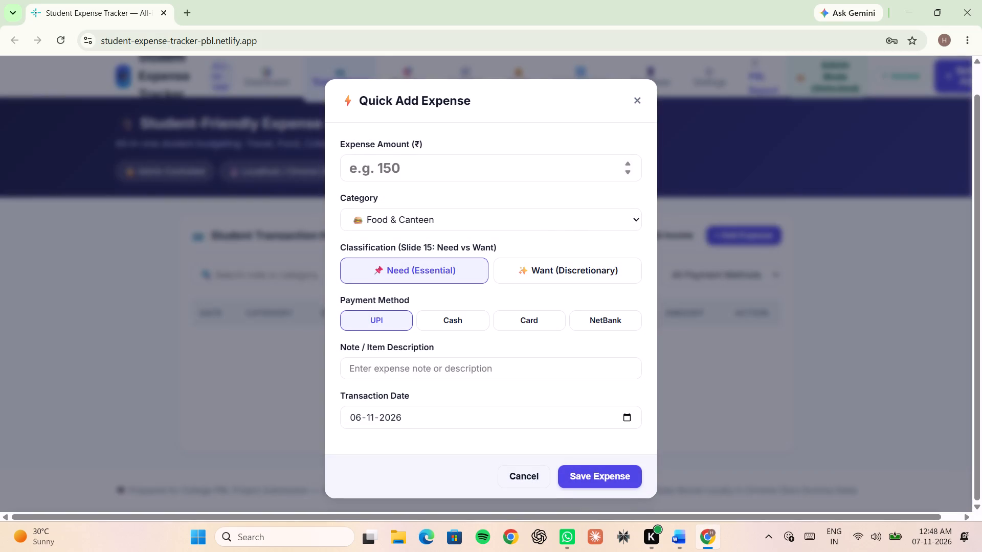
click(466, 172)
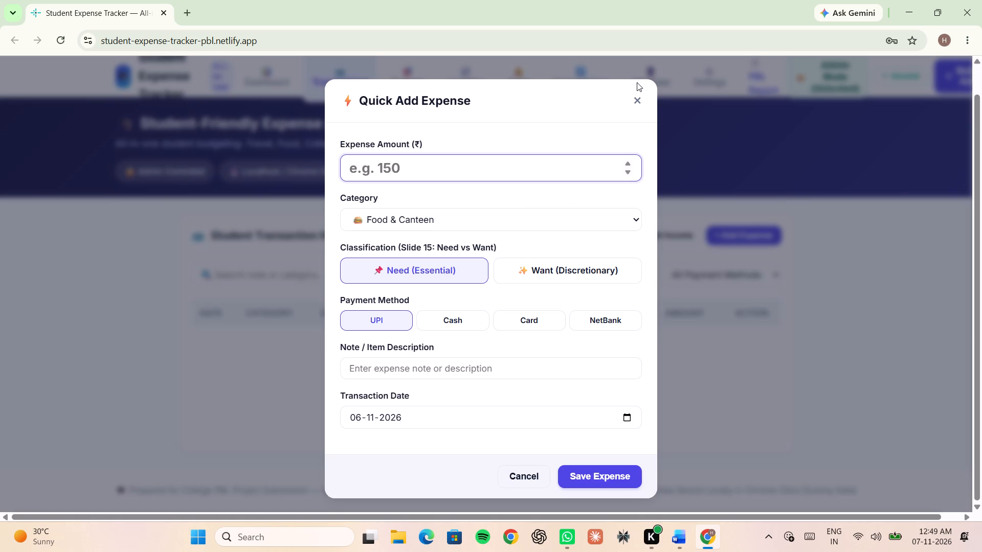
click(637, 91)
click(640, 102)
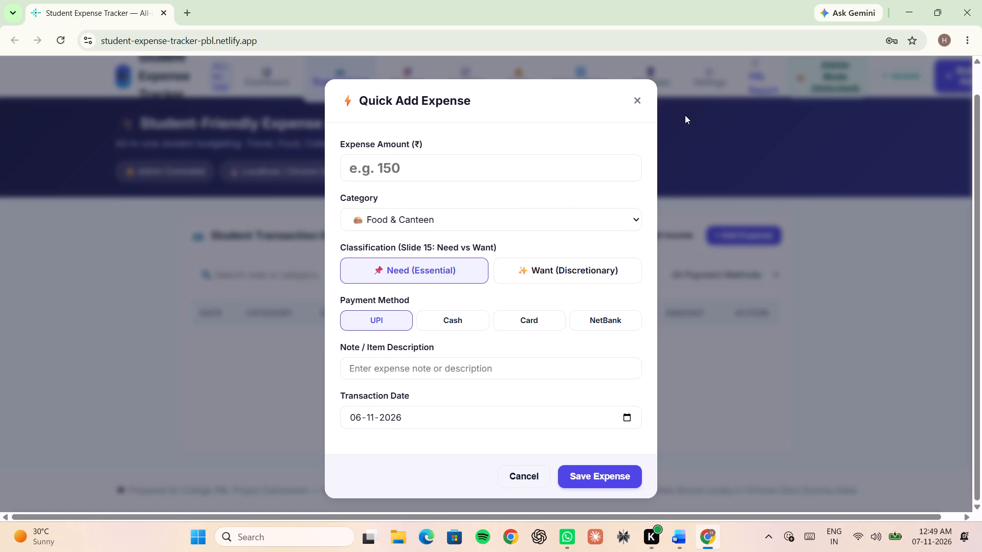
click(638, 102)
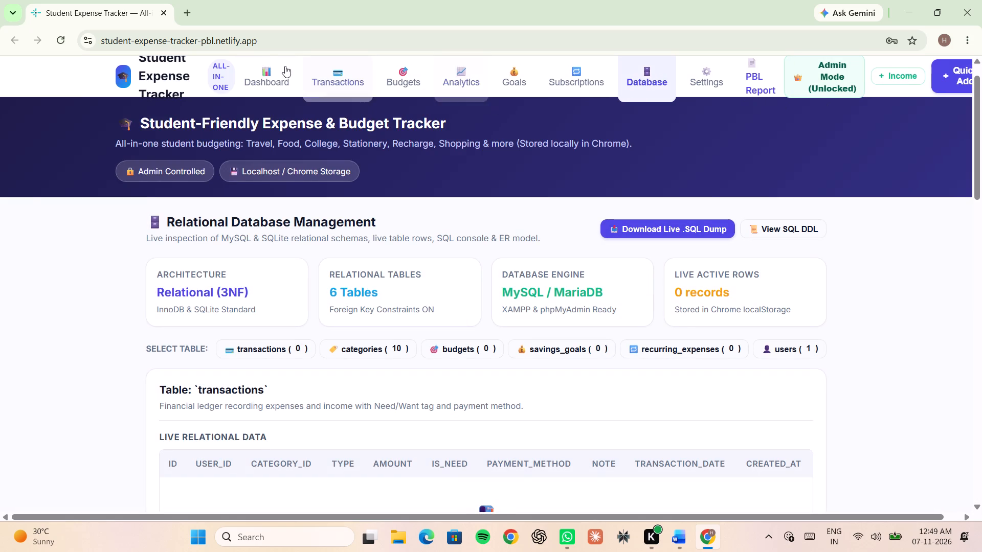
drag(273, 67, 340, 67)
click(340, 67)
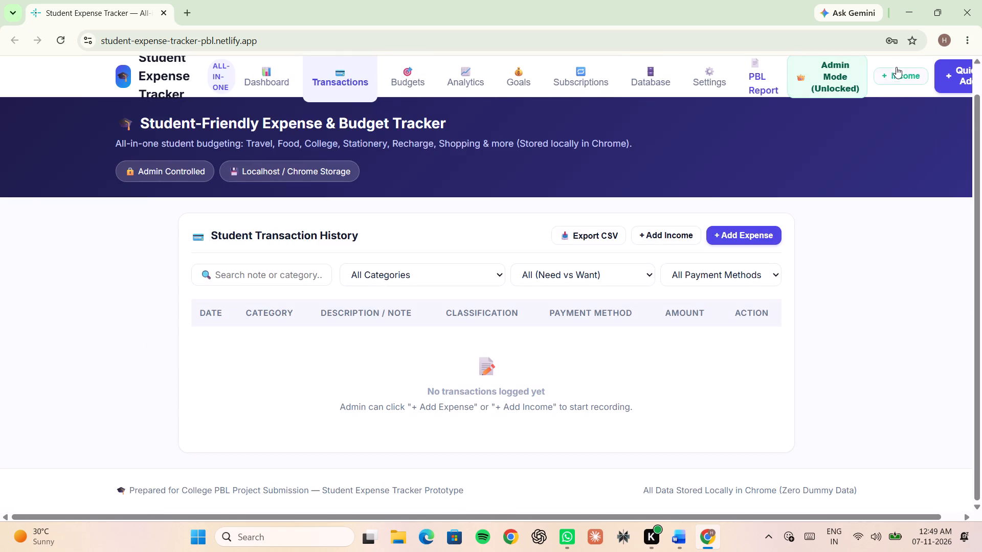
Add an income of ₹15000 with the source note "parents and tutoring", payment method UPI and date received 01-11-2026.
click(895, 70)
click(462, 212)
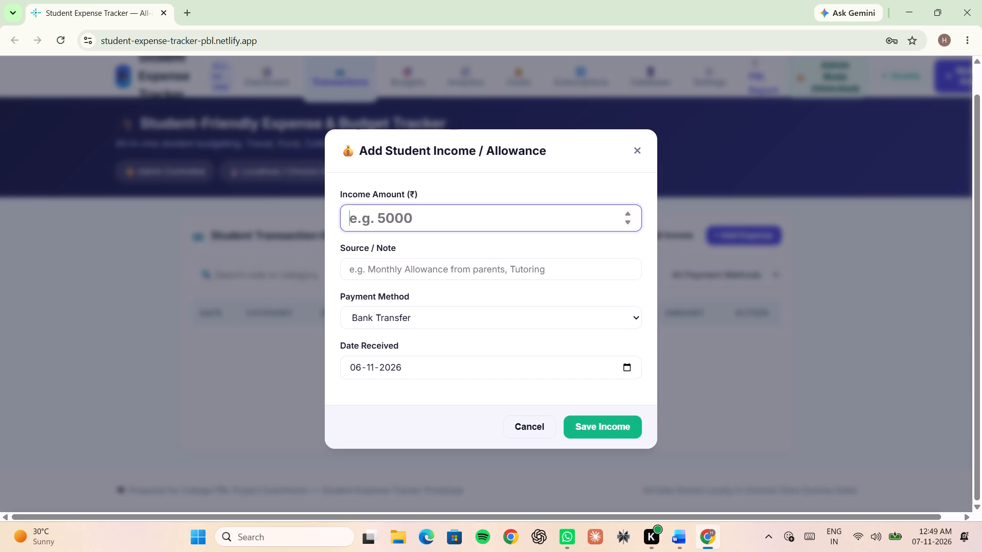
key(End)
key(Clear)
key(Insert)
key(Insert)
key(Insert)
text(15000)
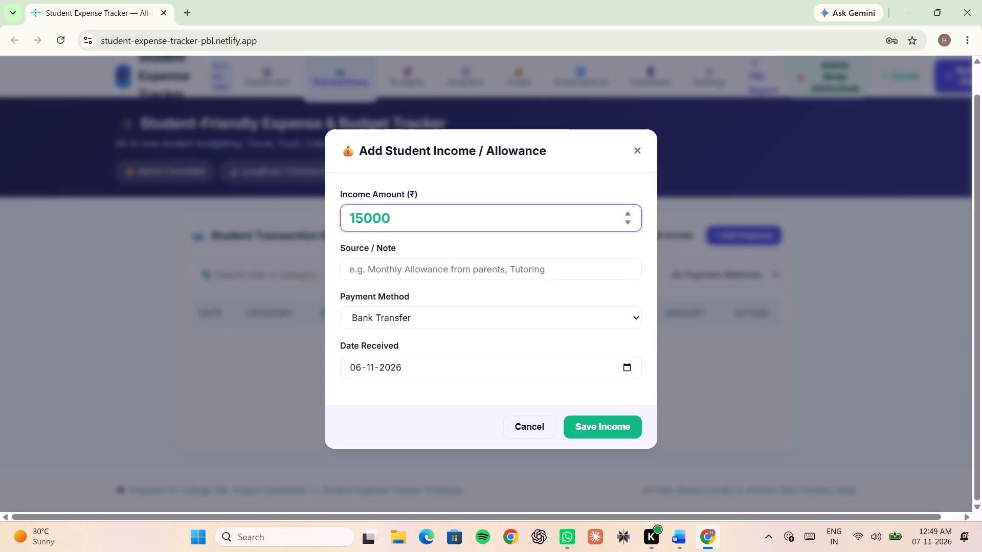
click(478, 269)
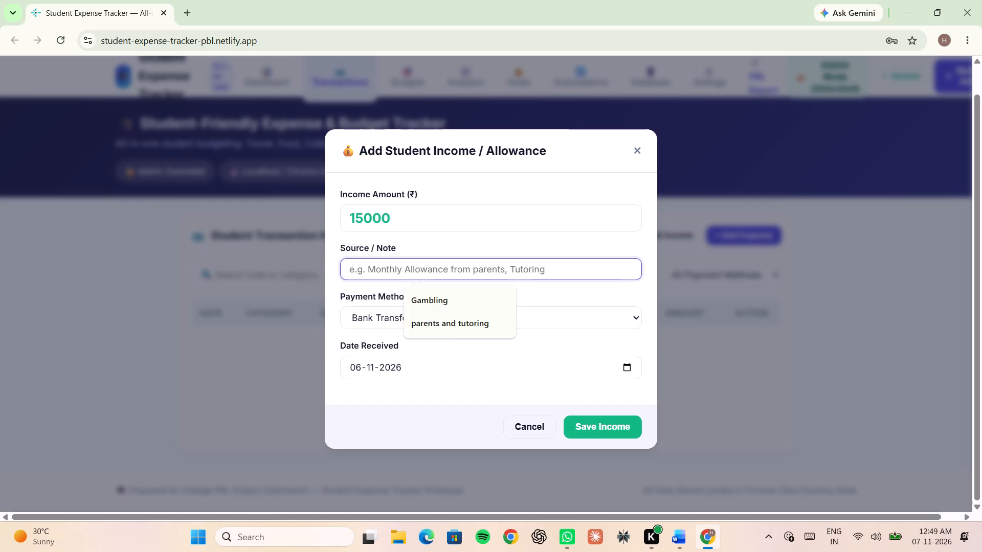
click(448, 327)
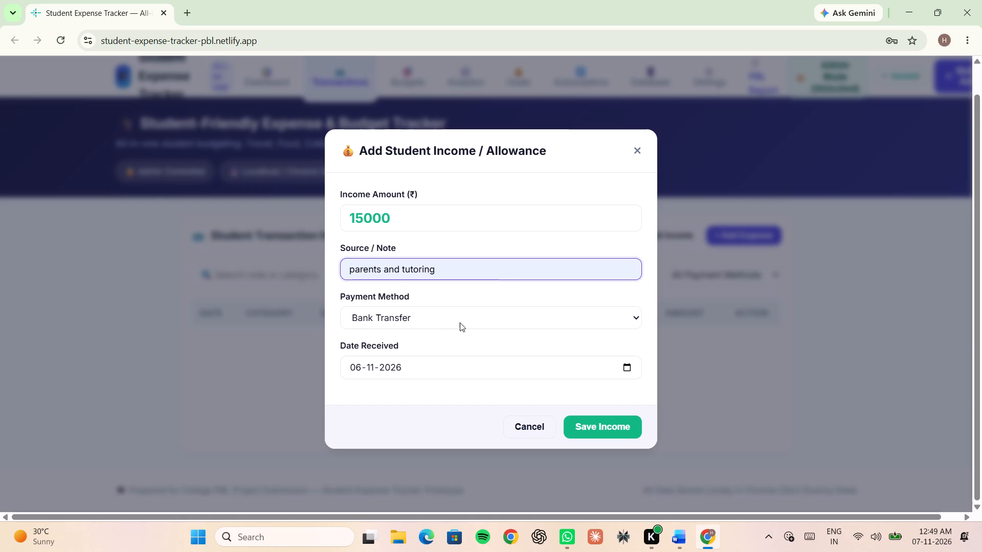
click(460, 323)
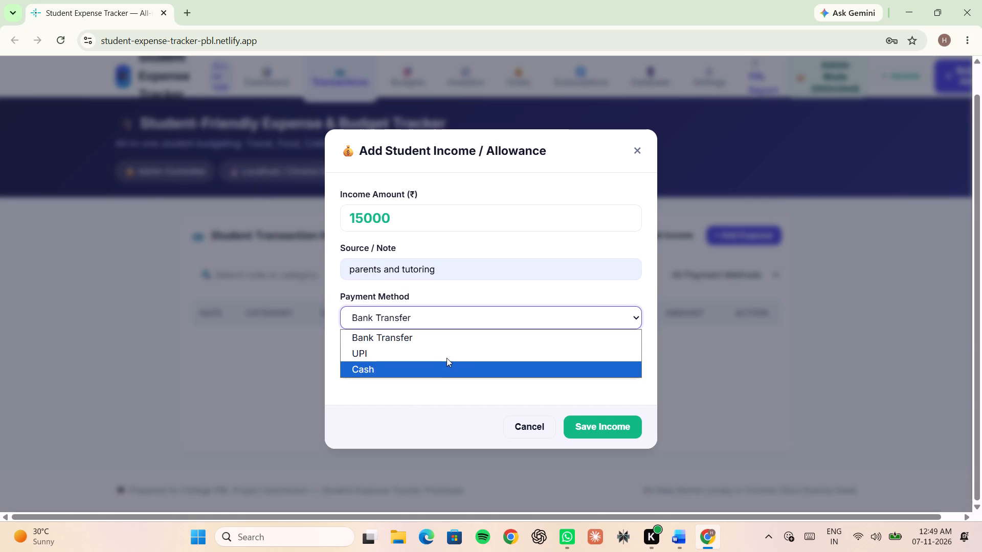
click(459, 357)
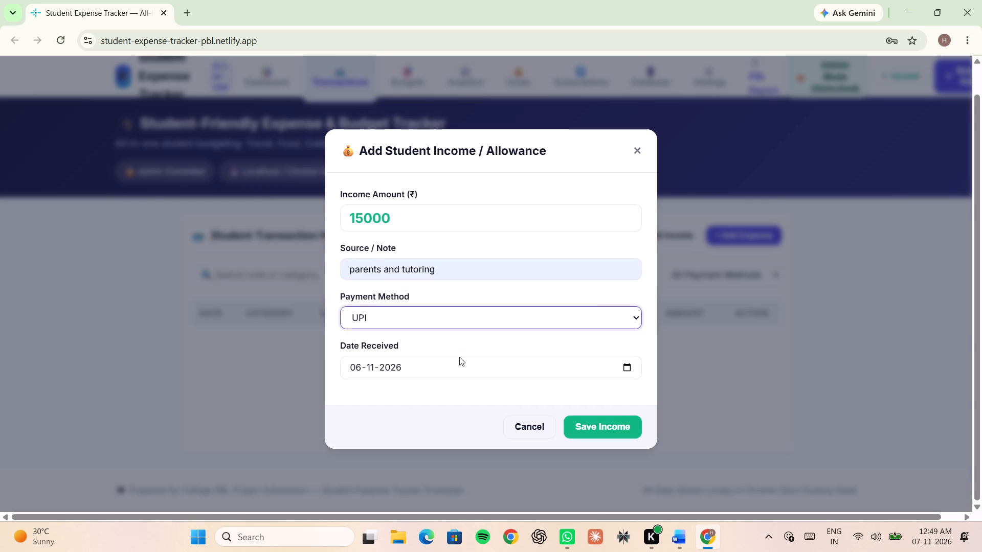
click(520, 265)
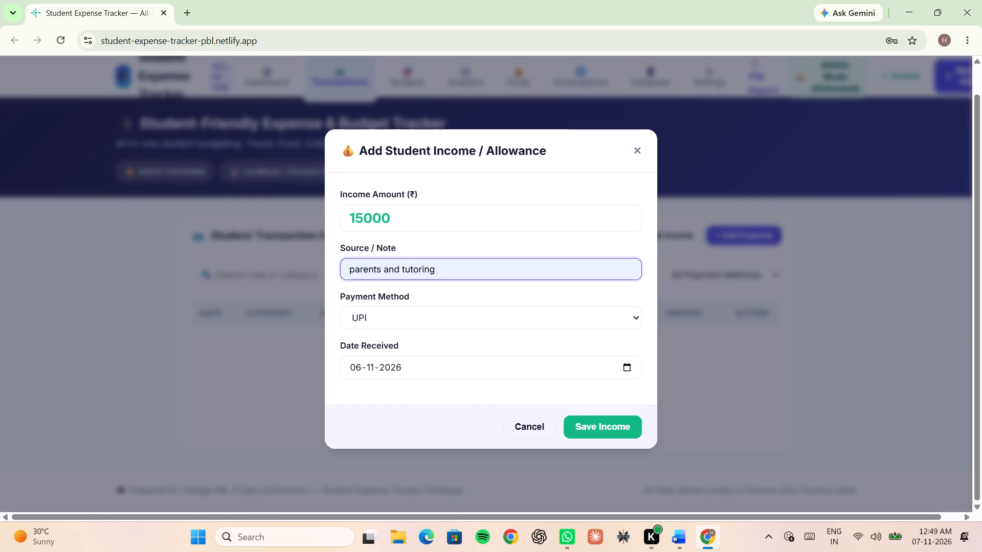
click(628, 366)
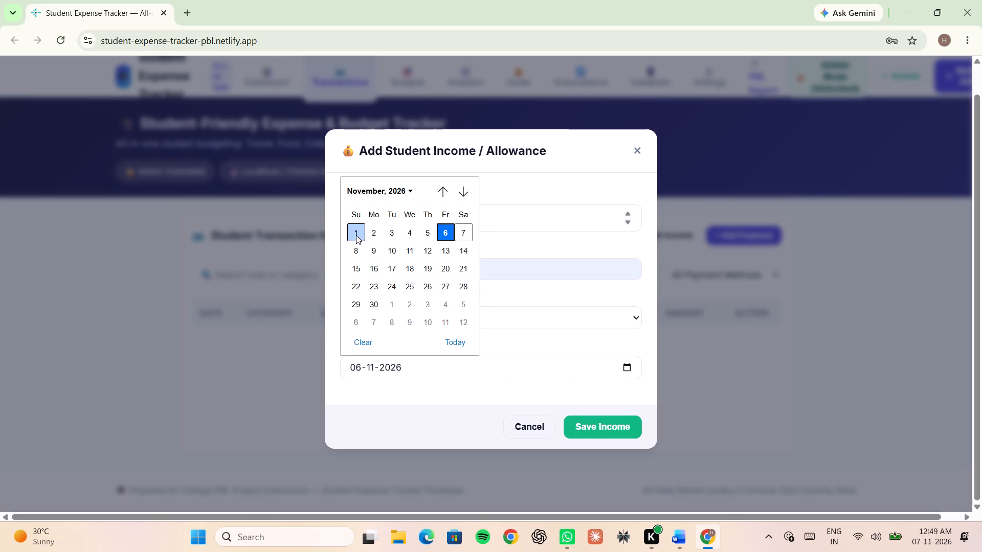
click(354, 235)
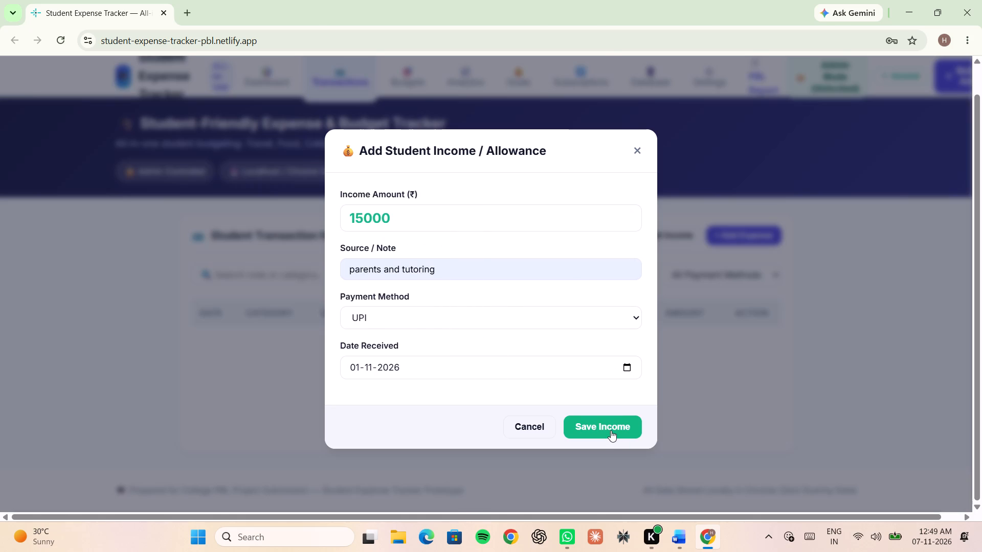
click(611, 430)
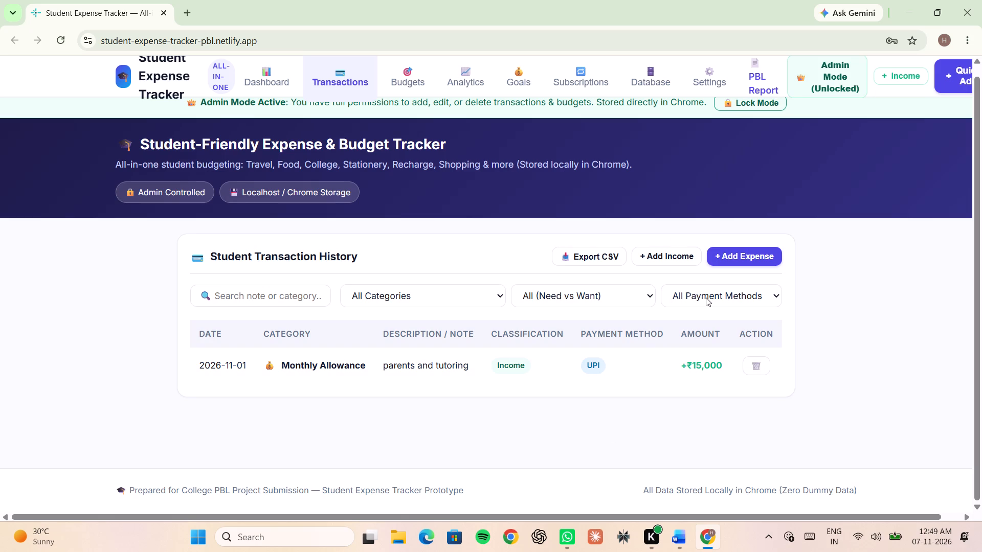
Add a ₹200 Transport & Bus Pass expense as a Need paid by UPI, with the note "transport" and date 03-11-2026.
click(965, 65)
click(552, 178)
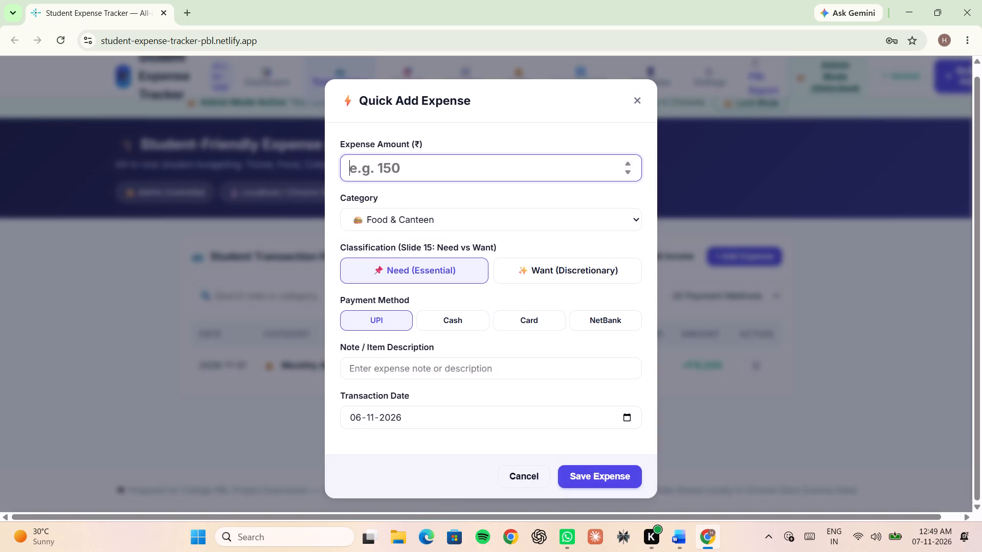
text(200)
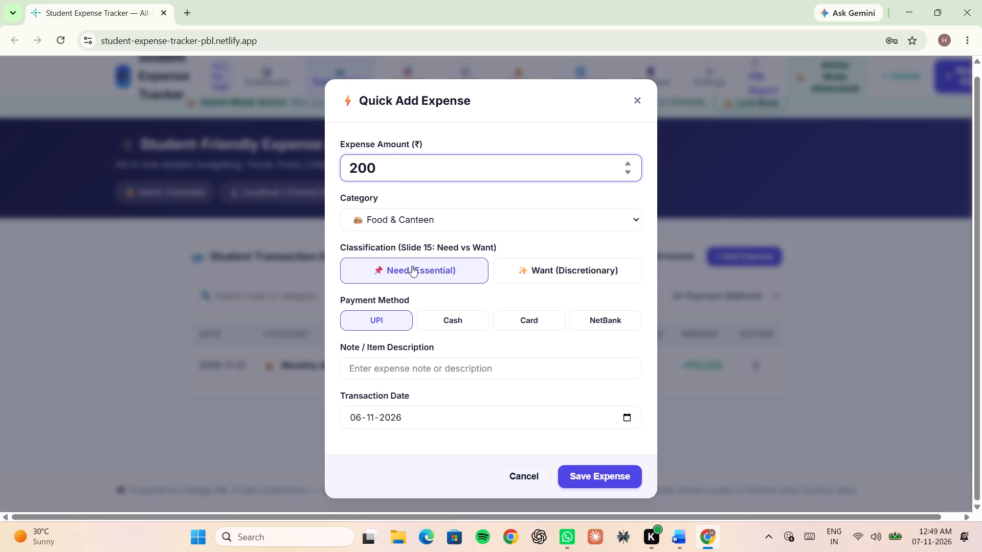
click(459, 222)
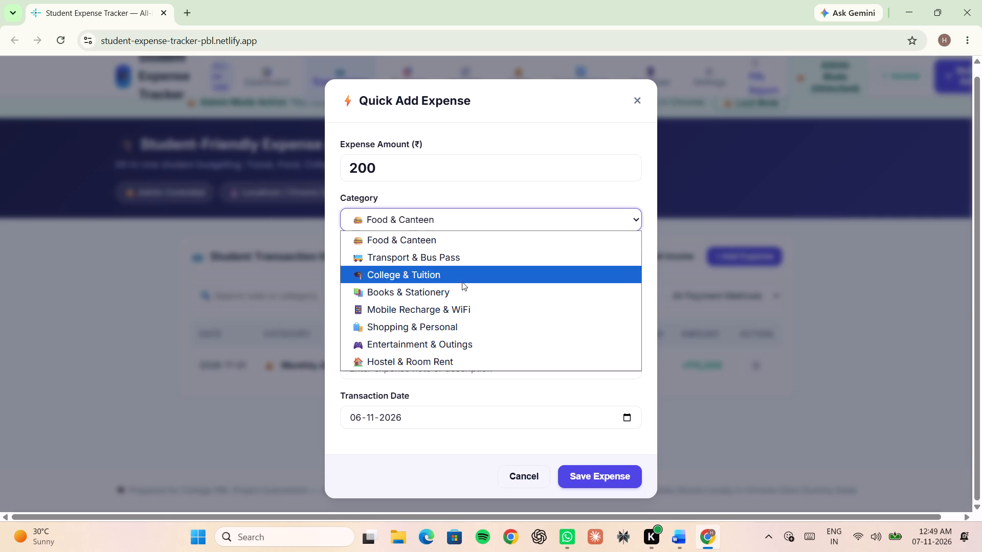
click(455, 259)
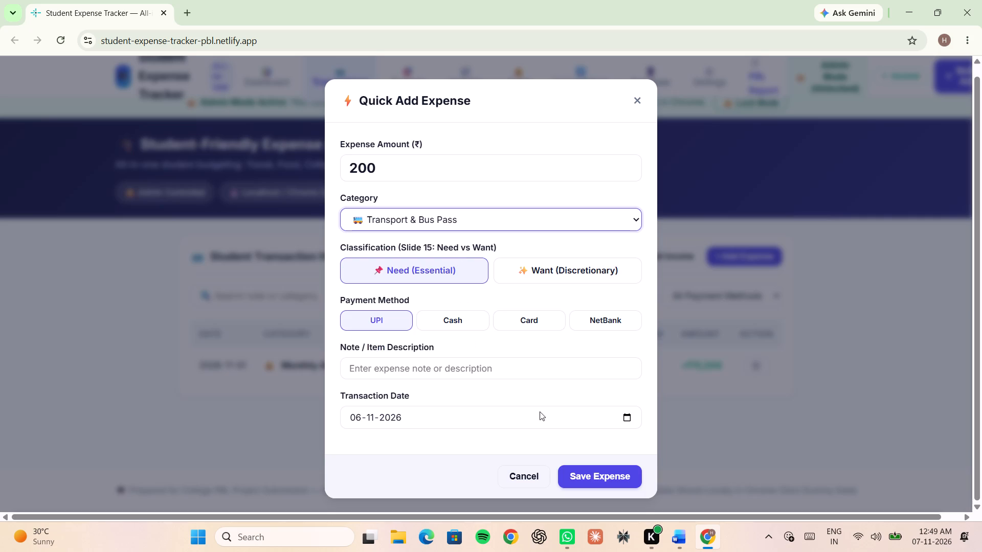
click(461, 370)
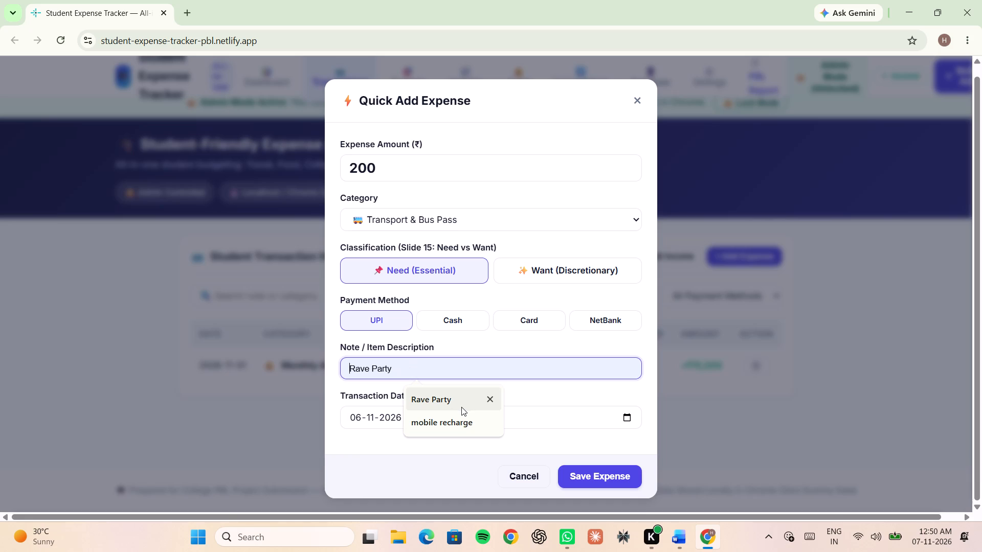
click(455, 373)
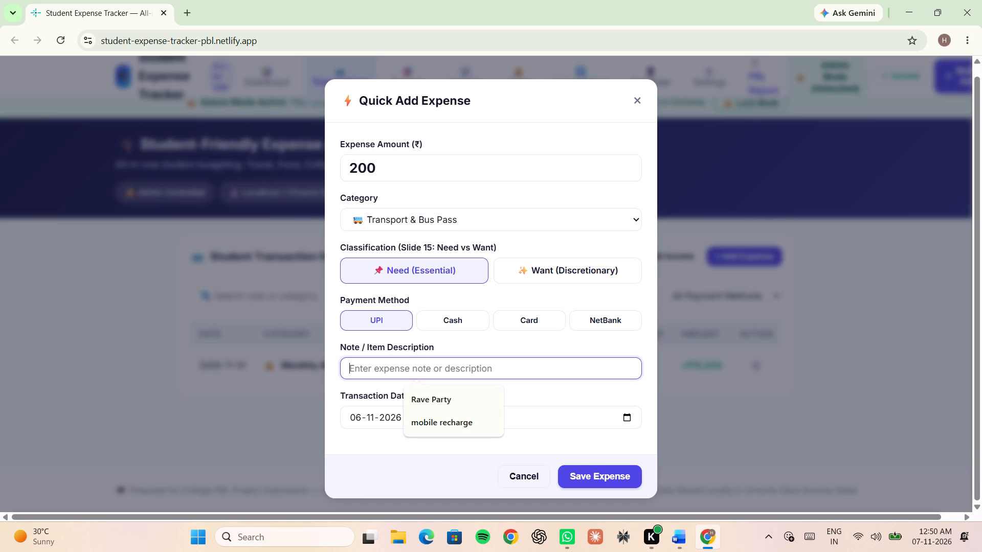
text(tra)
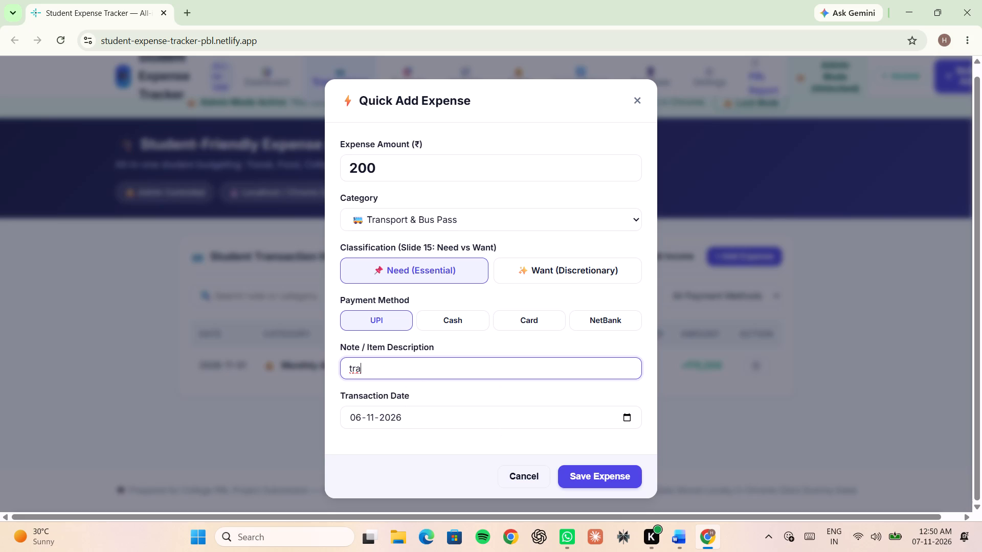
key(n)
key(s)
text(port)
click(629, 418)
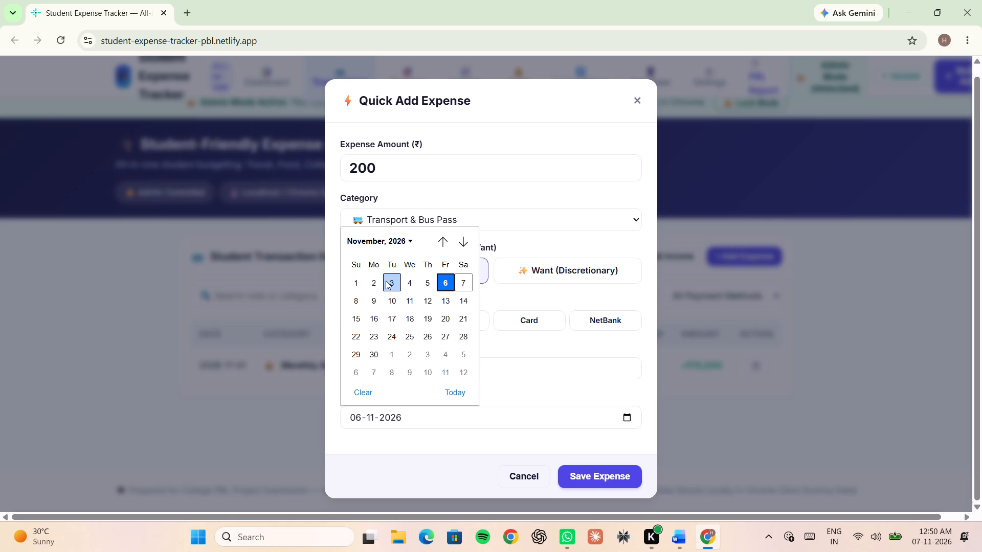
click(386, 281)
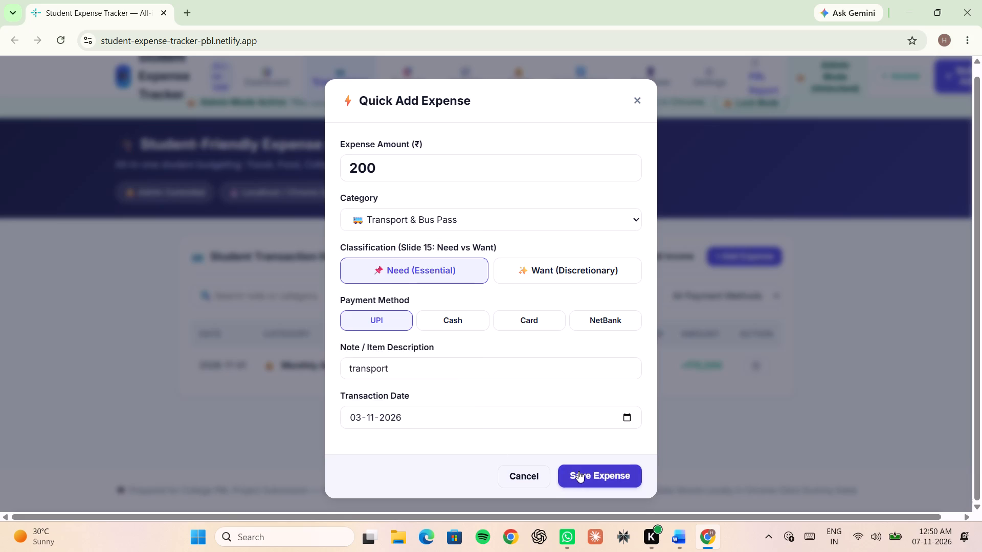
click(578, 471)
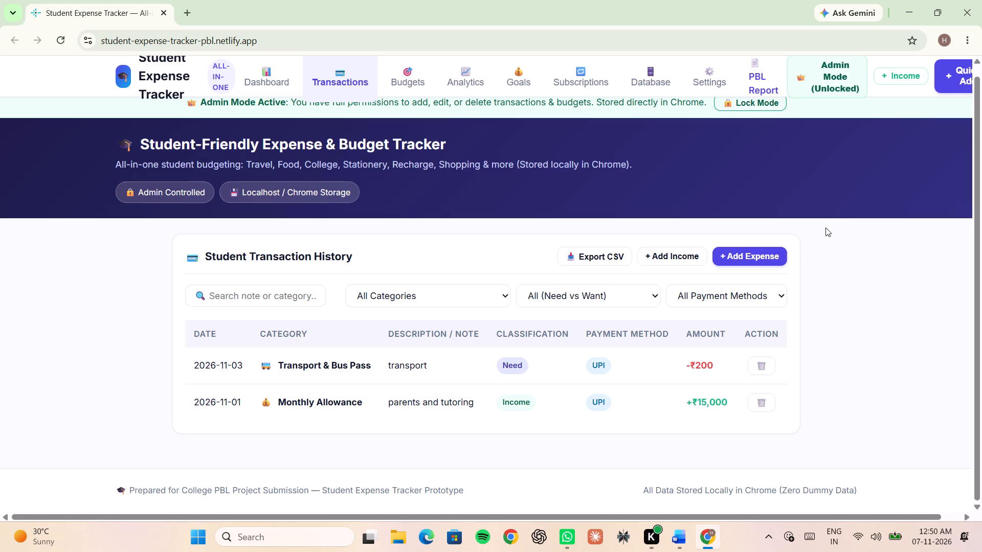
Add a ₹100 Food & Canteen expense as a Want paid by UPI, with the note "food" and date 05-11-2026.
click(947, 72)
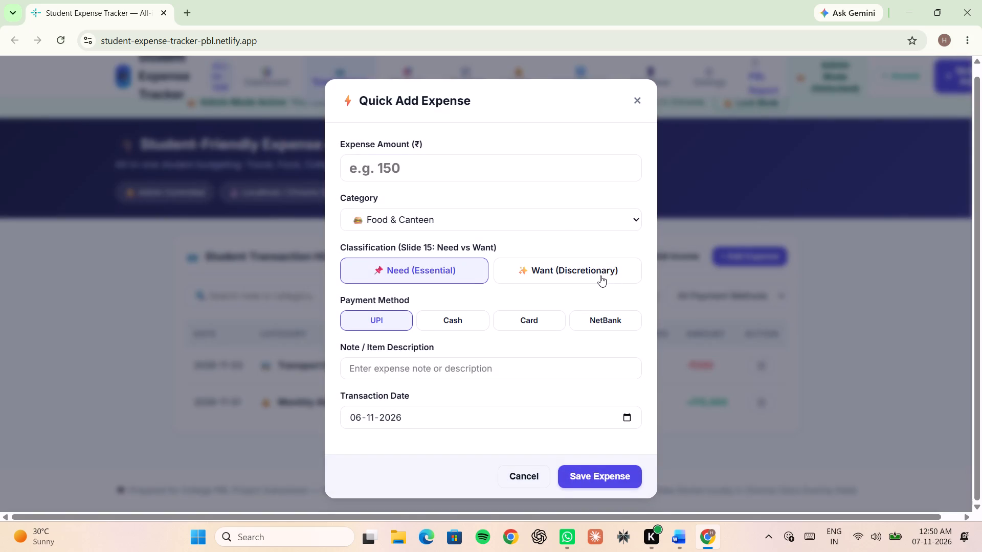
click(542, 171)
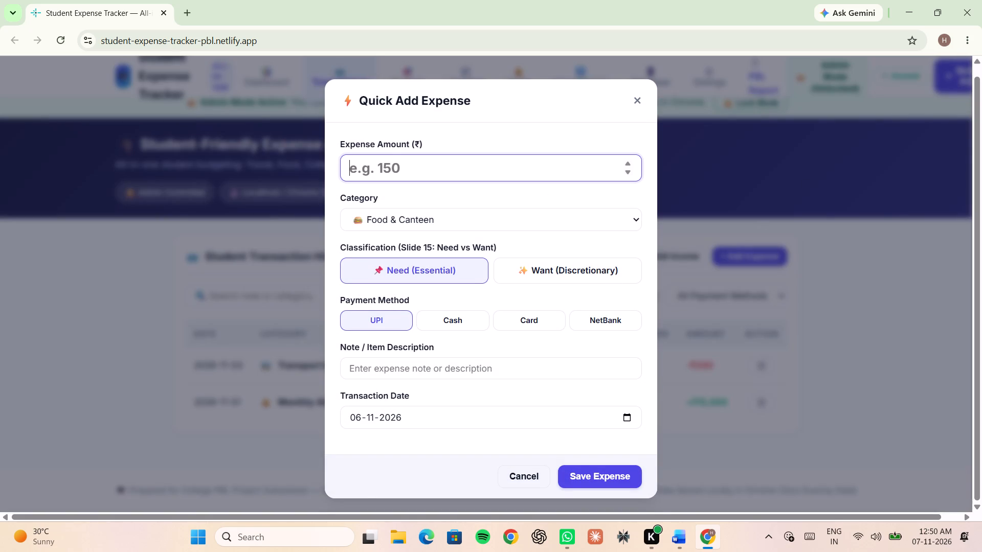
text(100)
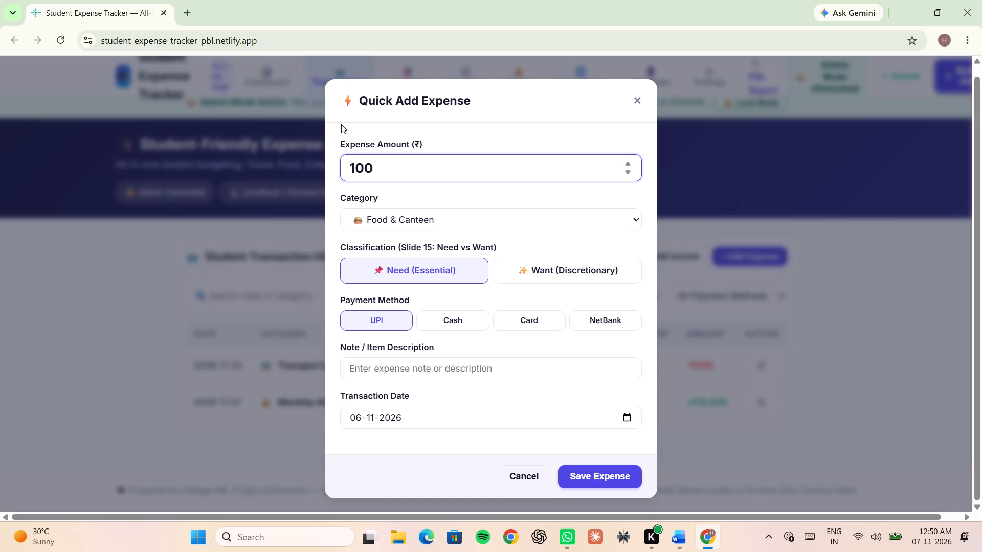
click(582, 267)
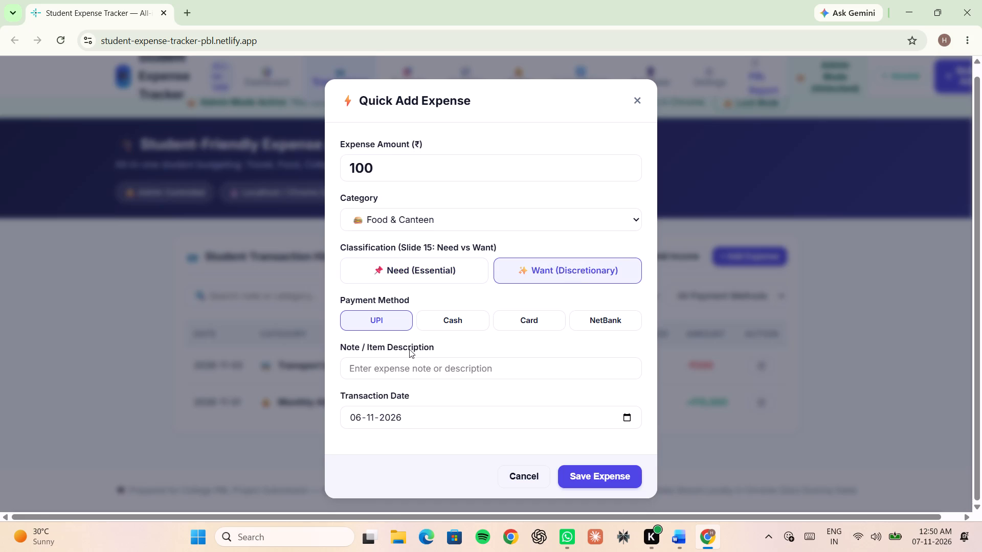
click(431, 375)
text(foos)
key(BackSpace)
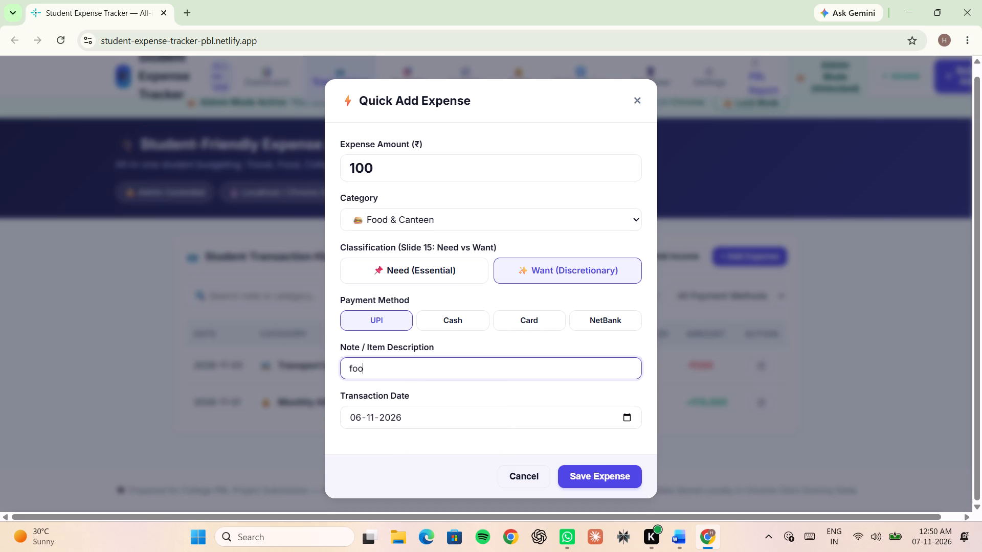
key(d)
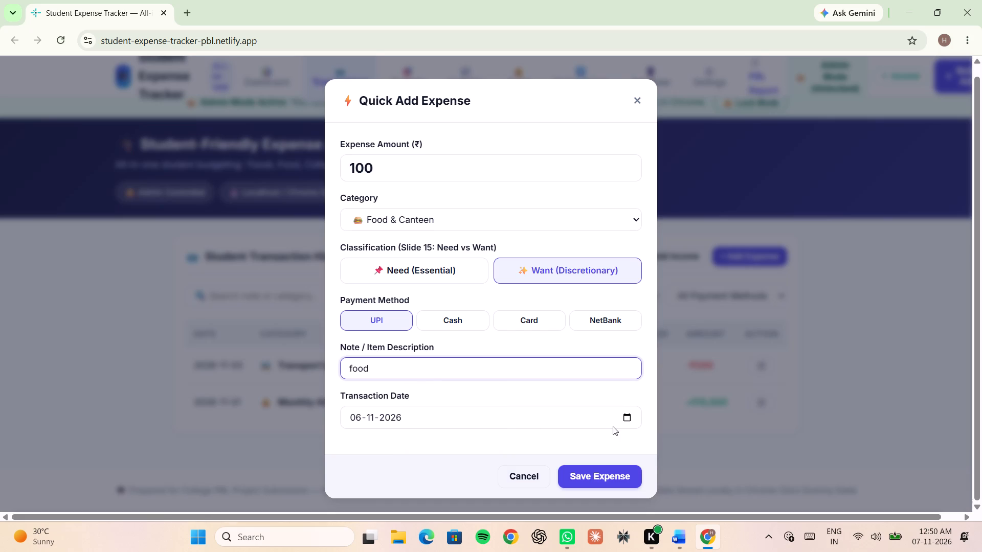
click(623, 421)
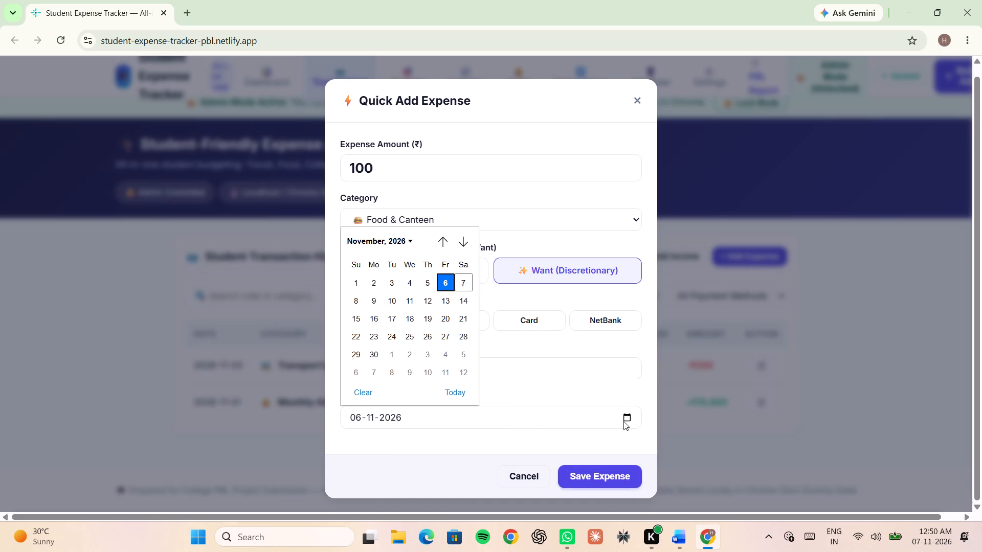
click(426, 284)
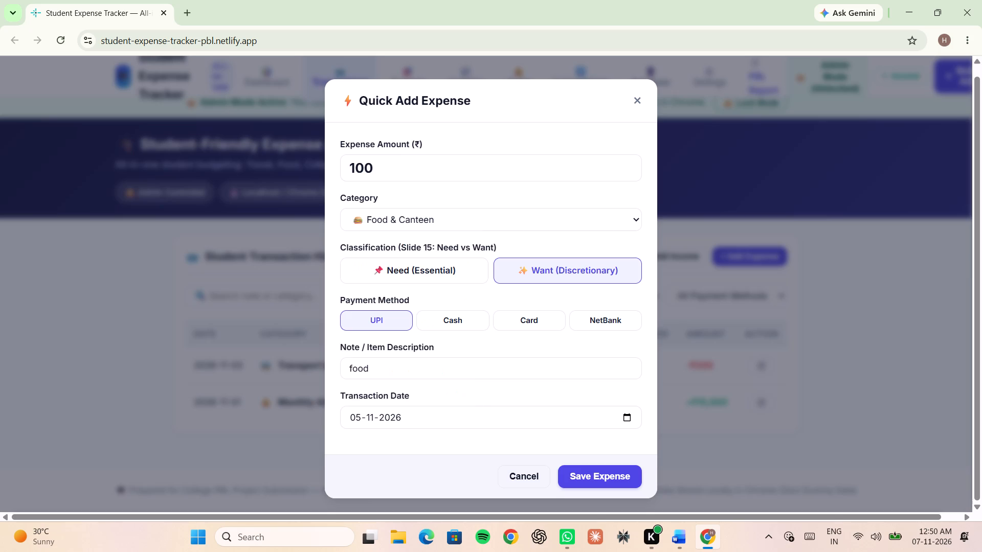
click(579, 474)
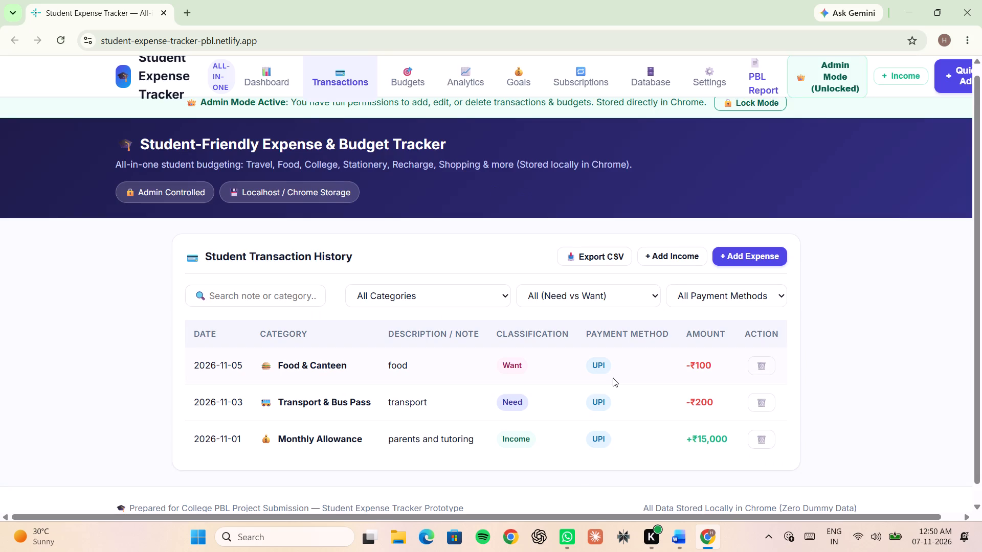
Capture a full-screen snip of the Transactions page showing the Student Transaction History.
key(shift+super+s)
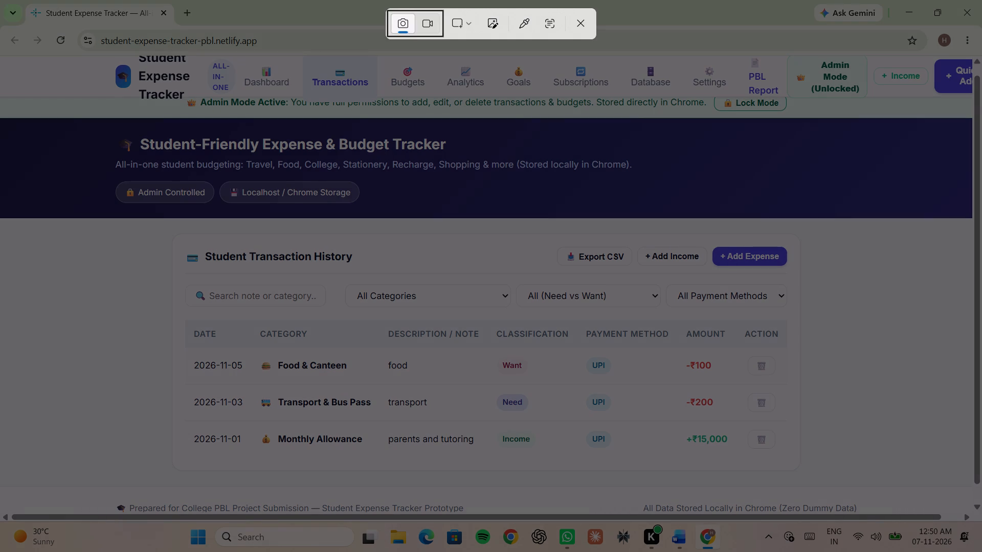
drag(0, 0, 745, 450)
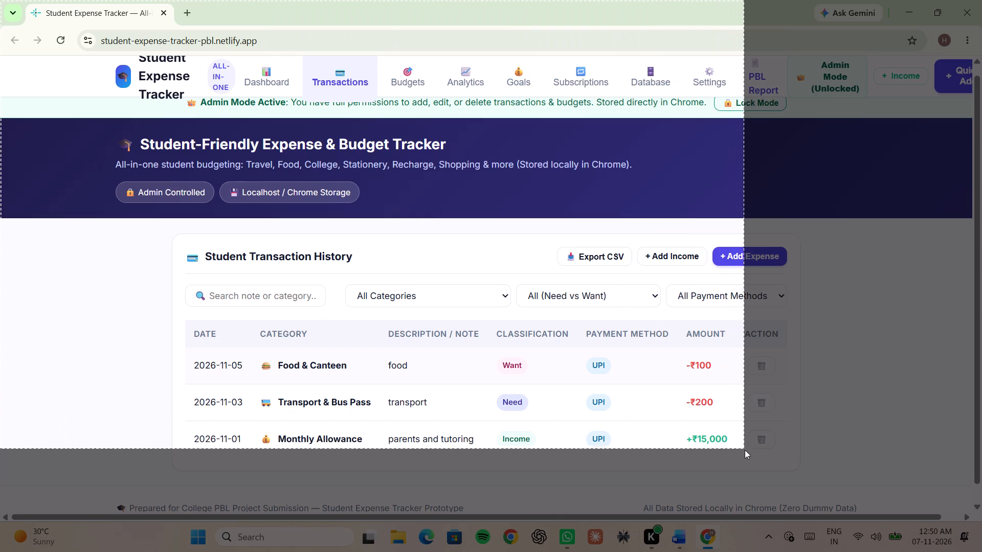
drag(745, 450, 981, 551)
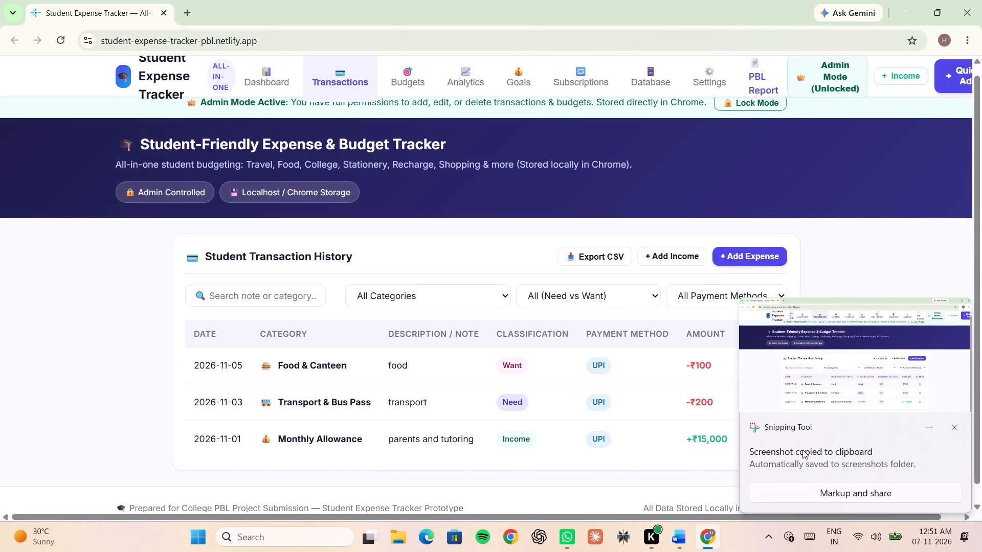
Switch to Word and check which screenshot placeholders follow Transactions in the paper's Results and Discussion section.
click(673, 548)
scroll(567, 287, down, 1)
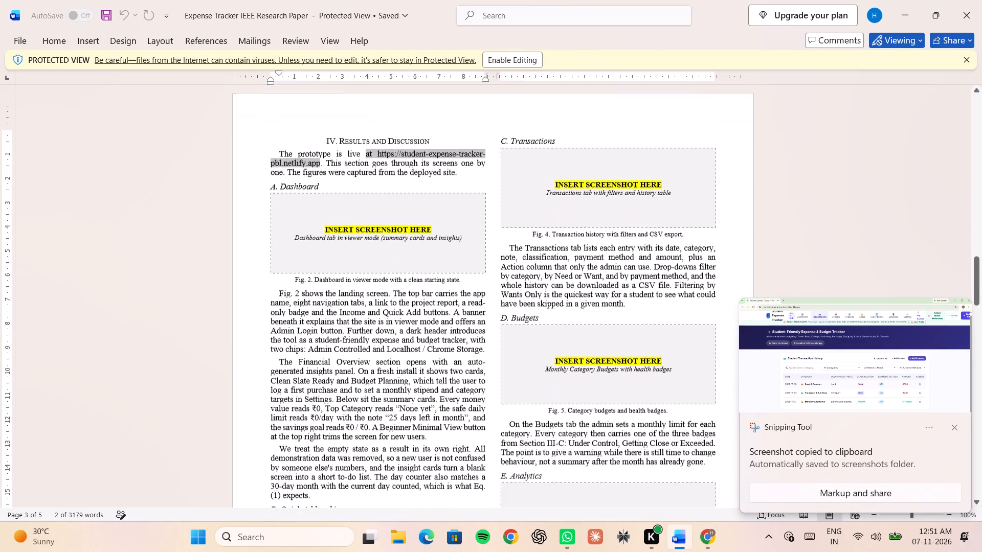
scroll(567, 287, down, 1)
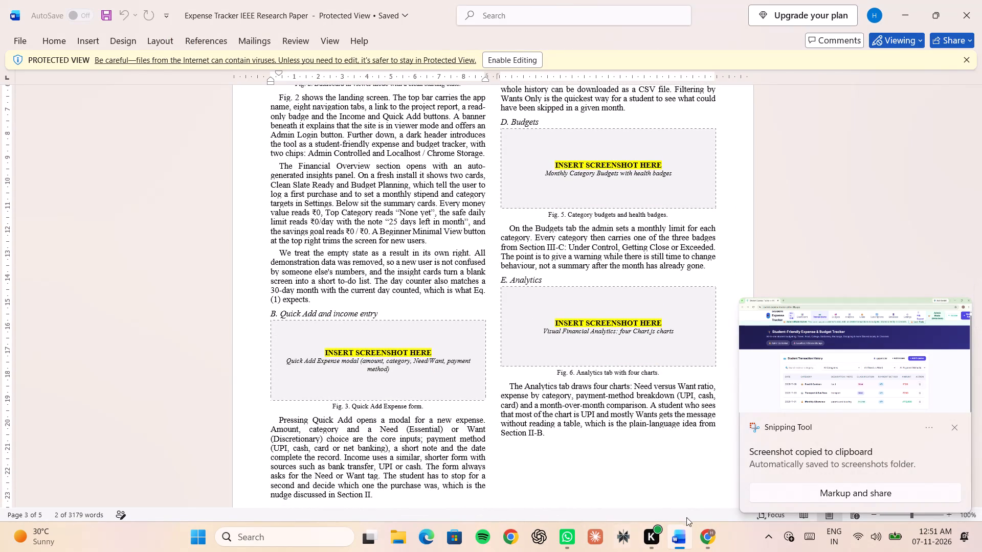
Return to the prototype site in Chrome and set a ₹3000 monthly Food & Canteen limit on the Budgets page.
click(716, 533)
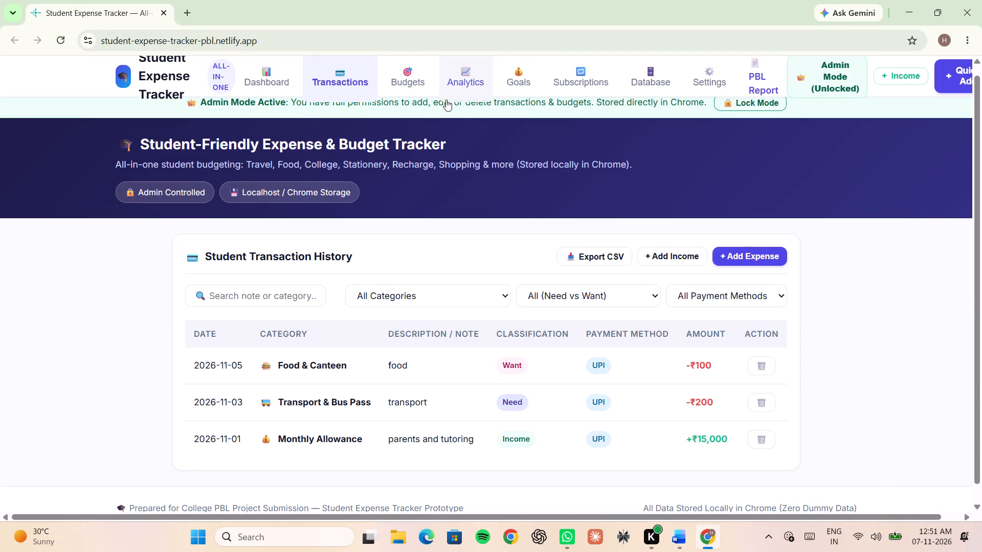
click(407, 87)
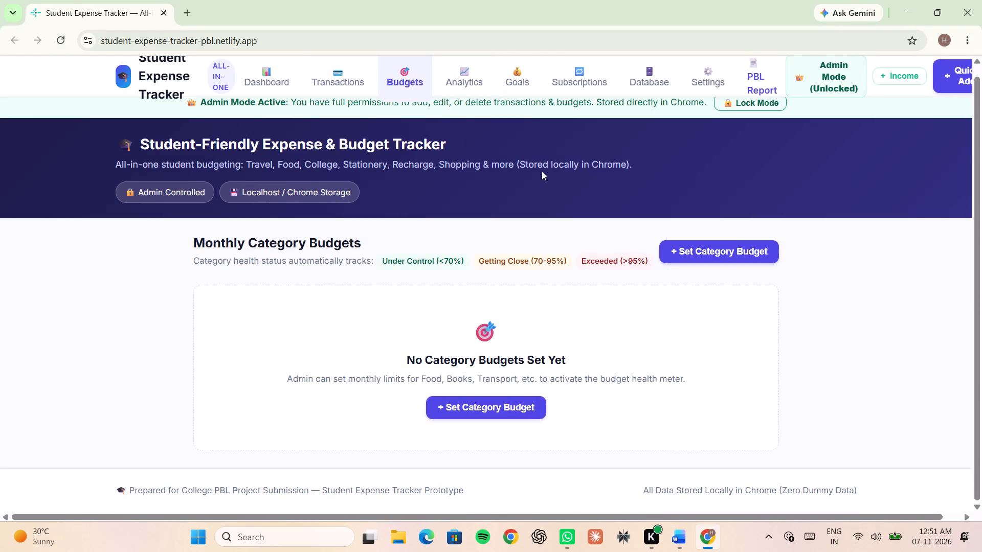
click(724, 263)
click(737, 257)
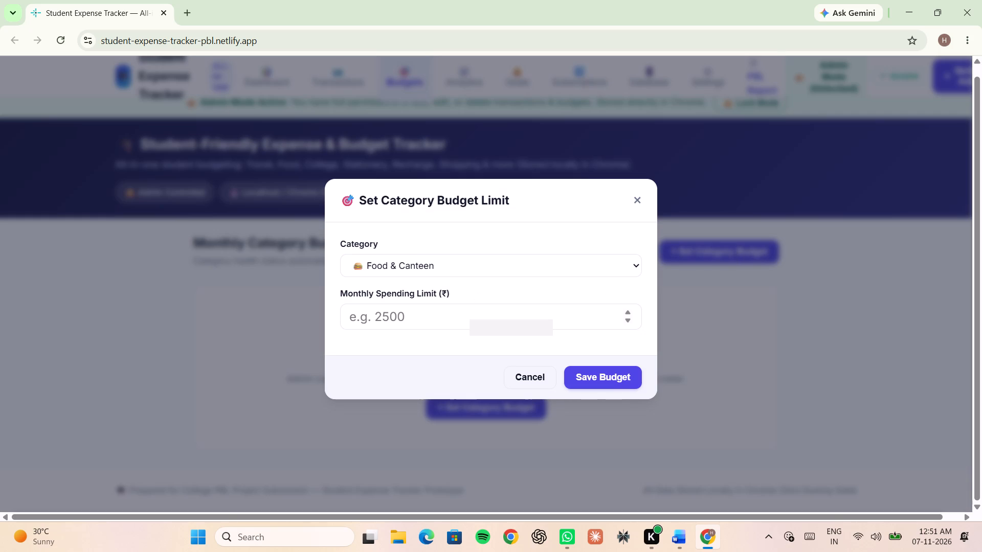
click(481, 314)
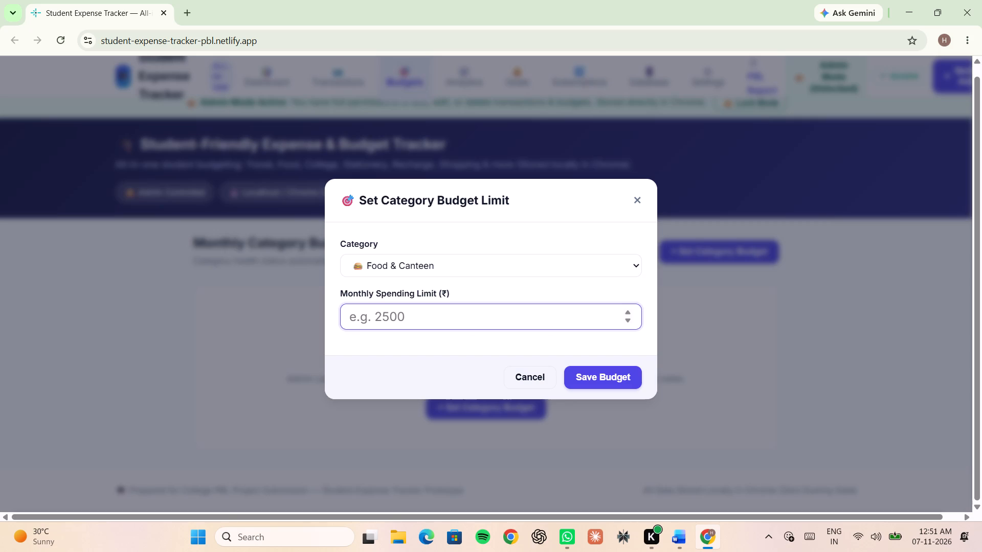
text(3000)
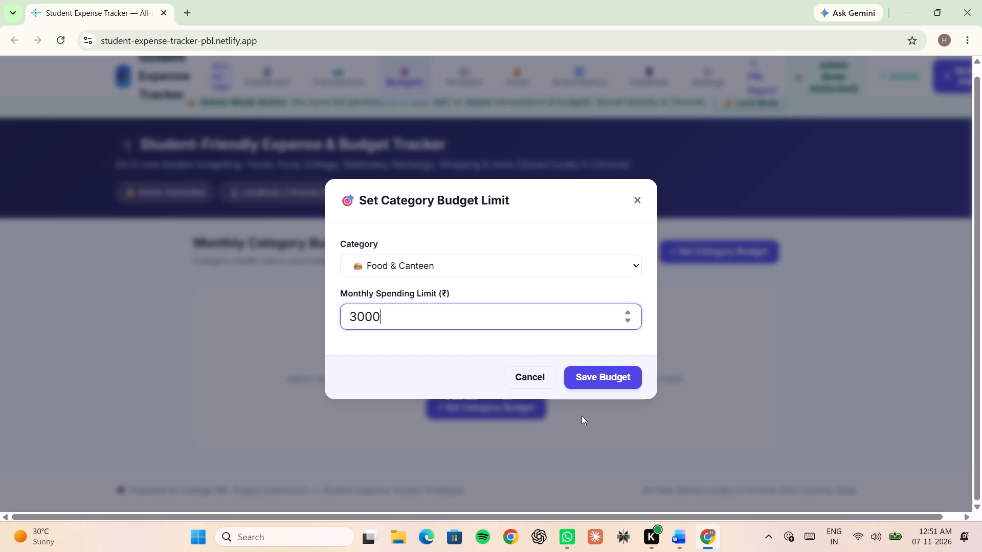
click(598, 378)
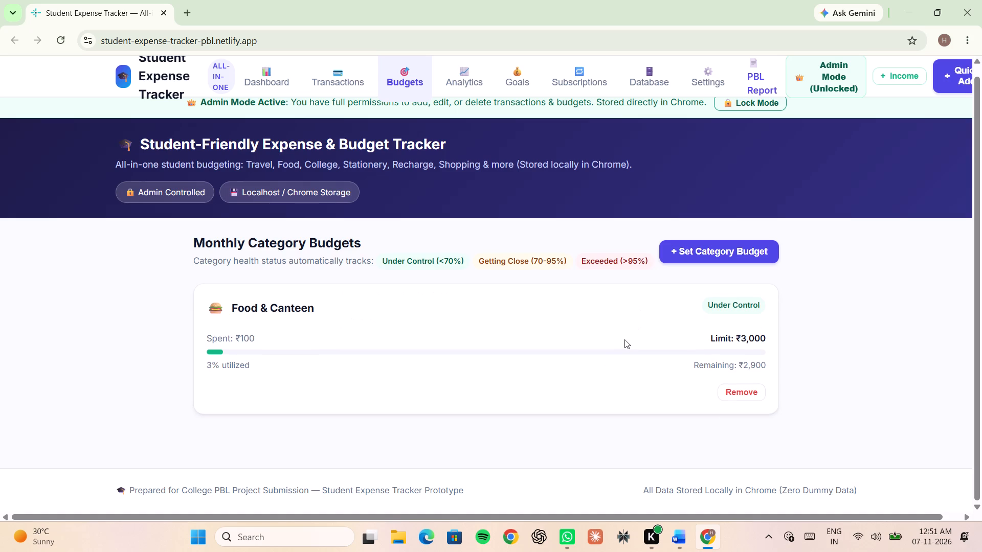
Set a category budget for Transport & Bus Pass with a monthly spending limit of ₹2000.
click(704, 256)
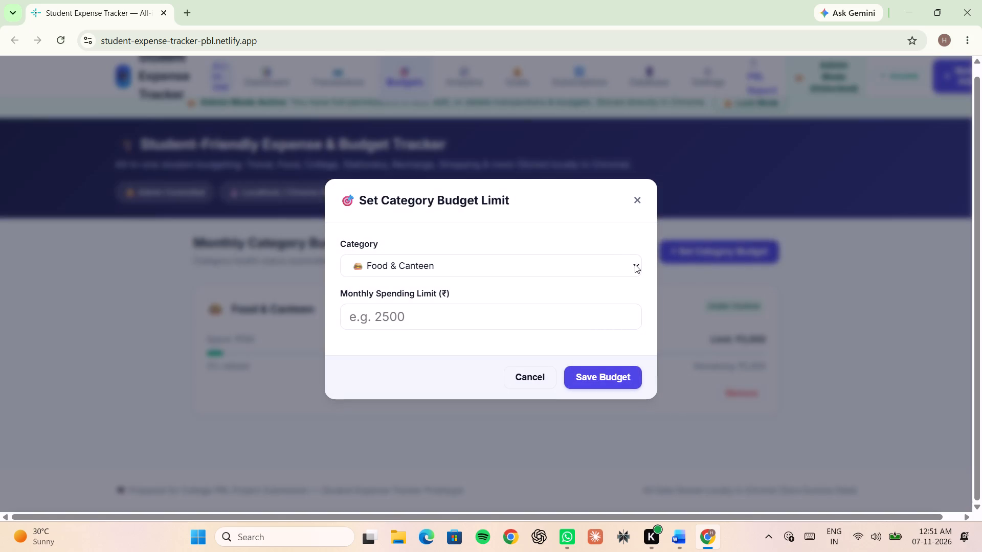
click(620, 268)
scroll(586, 376, down, 2)
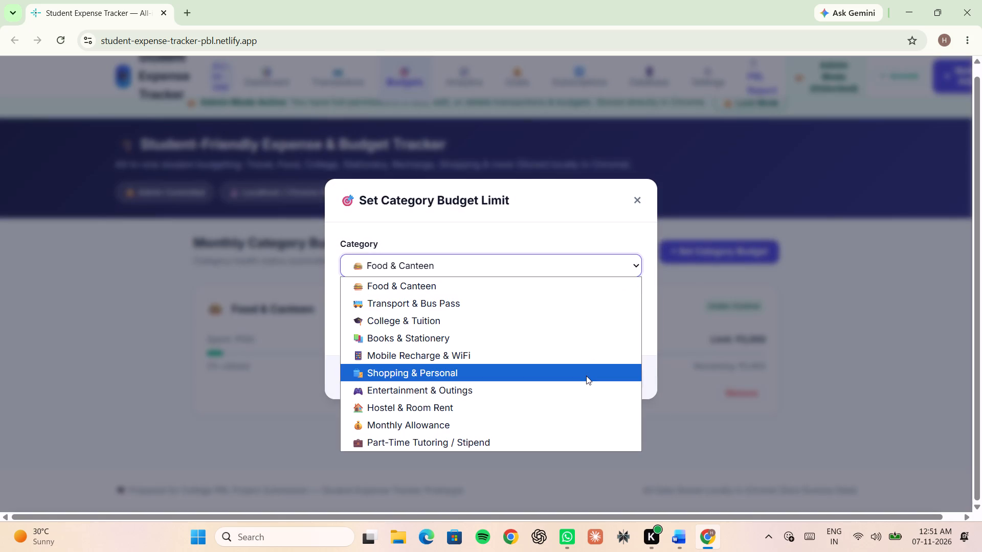
click(530, 307)
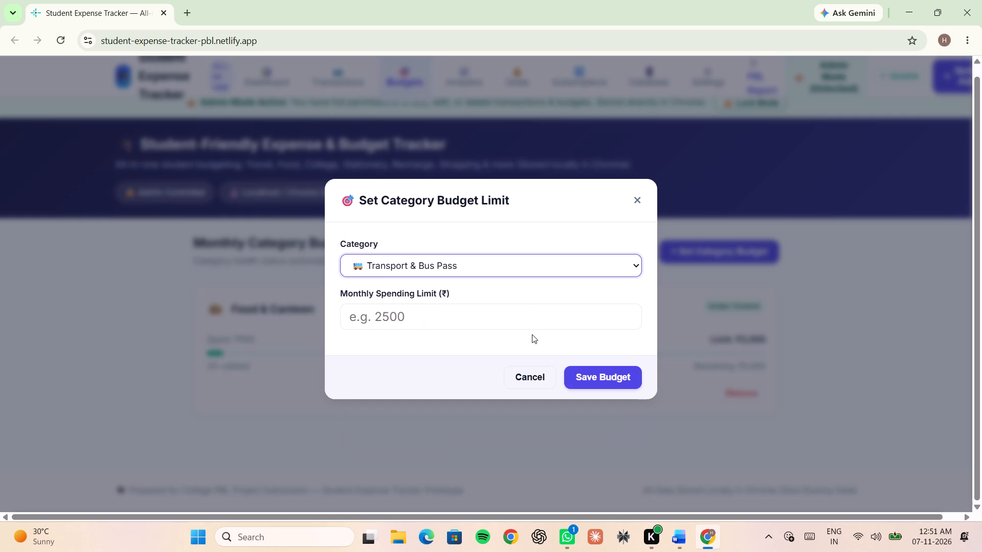
click(544, 322)
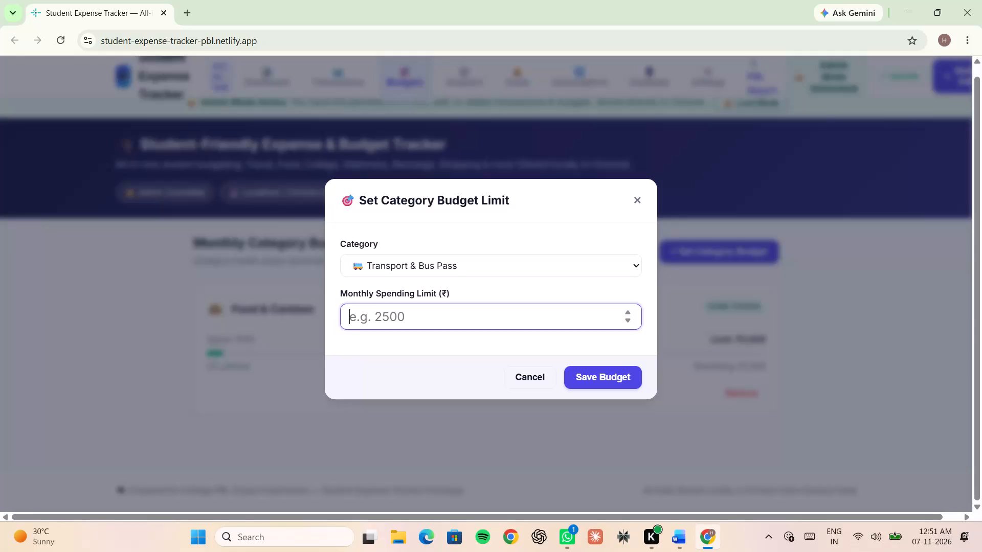
text(2000)
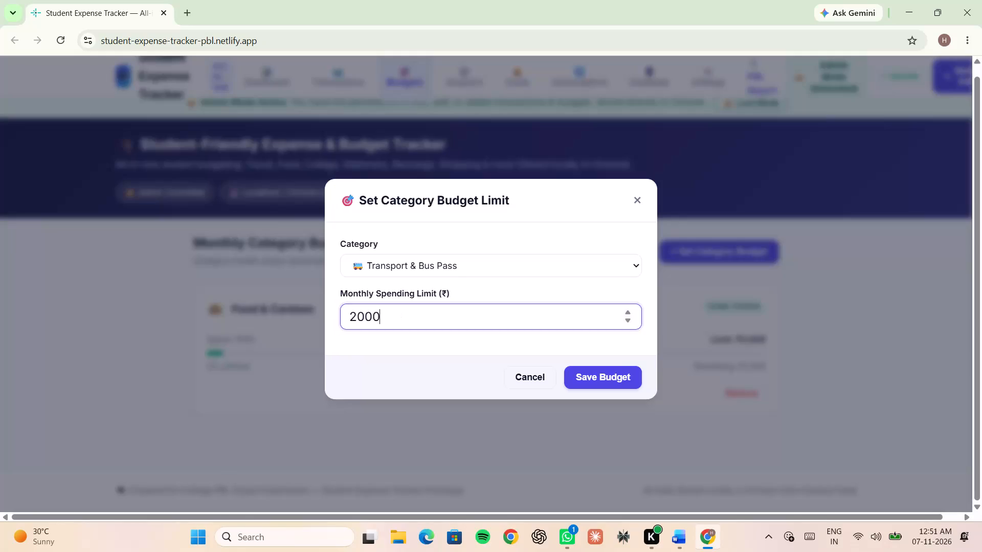
click(599, 380)
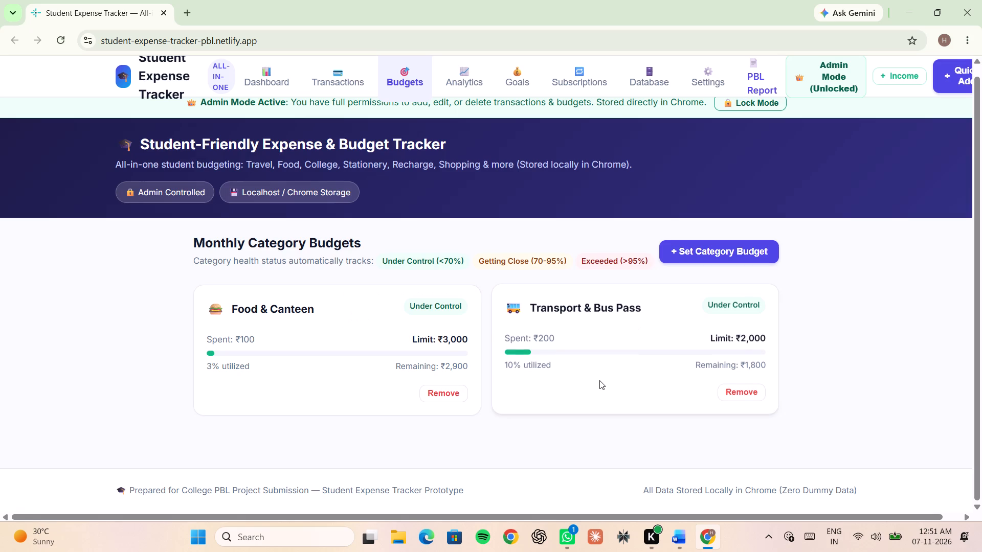
Set a category budget for College & Tuition with a monthly spending limit of ₹4000.
click(699, 247)
click(601, 257)
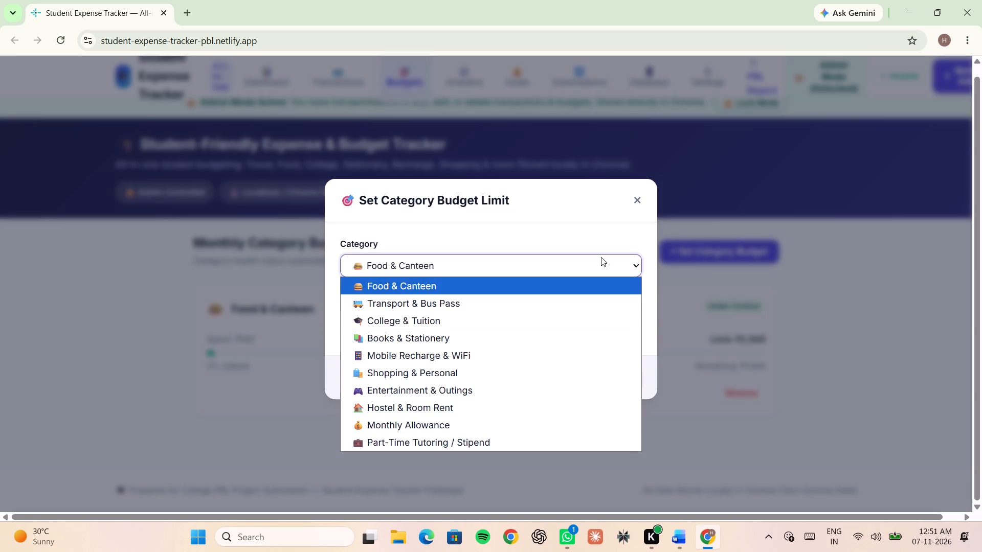
click(552, 320)
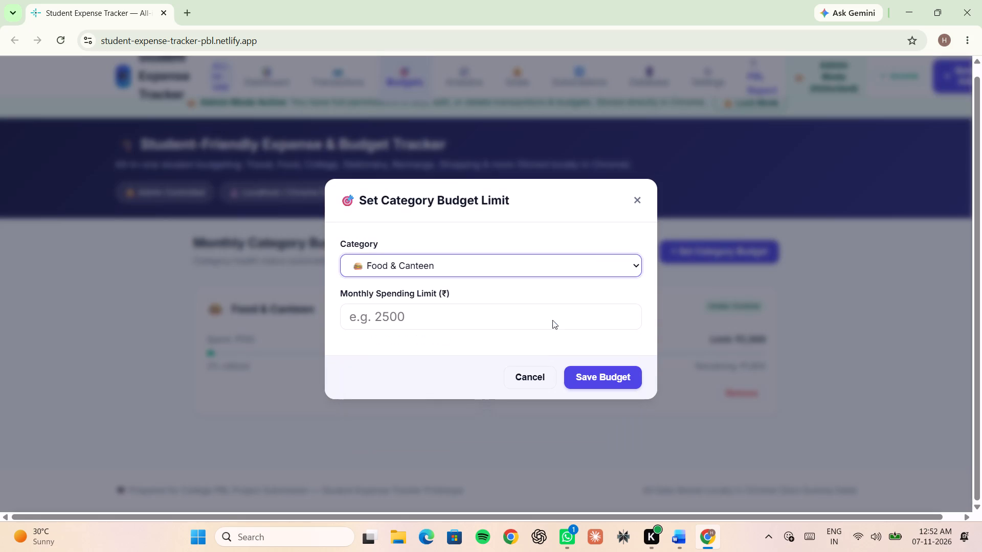
click(548, 309)
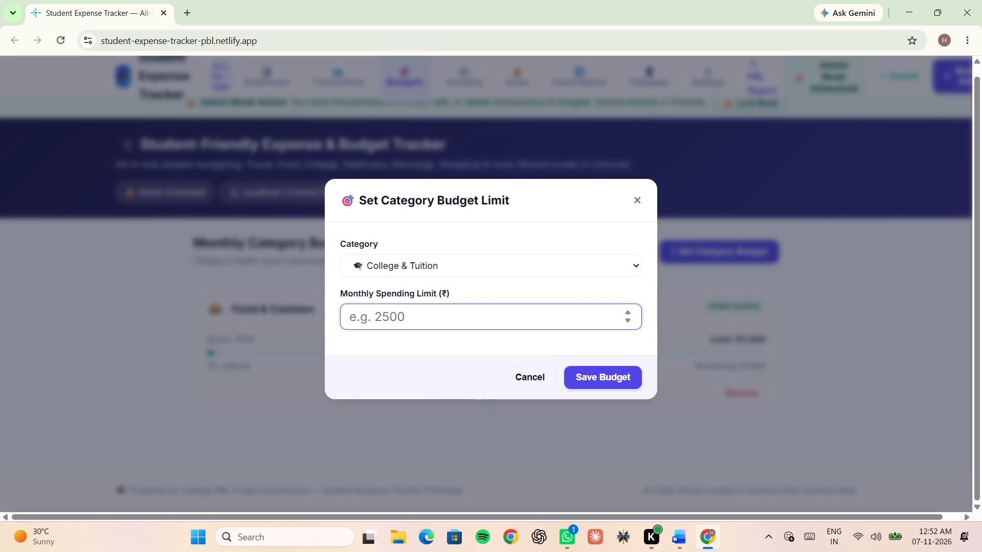
text(4000)
key(Return)
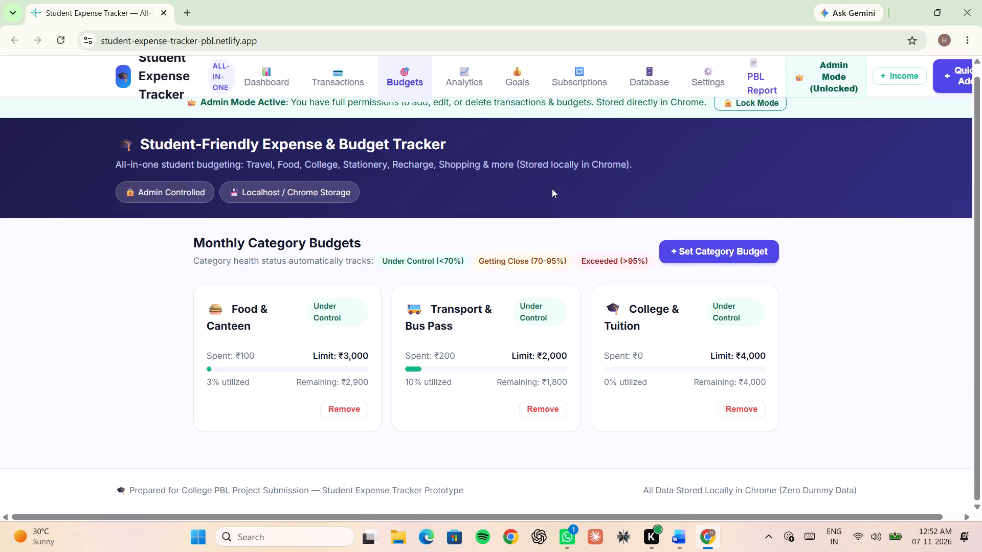
Capture a full-screen snip of the Budgets page showing the Monthly Category Budgets cards.
key(shift+super+s)
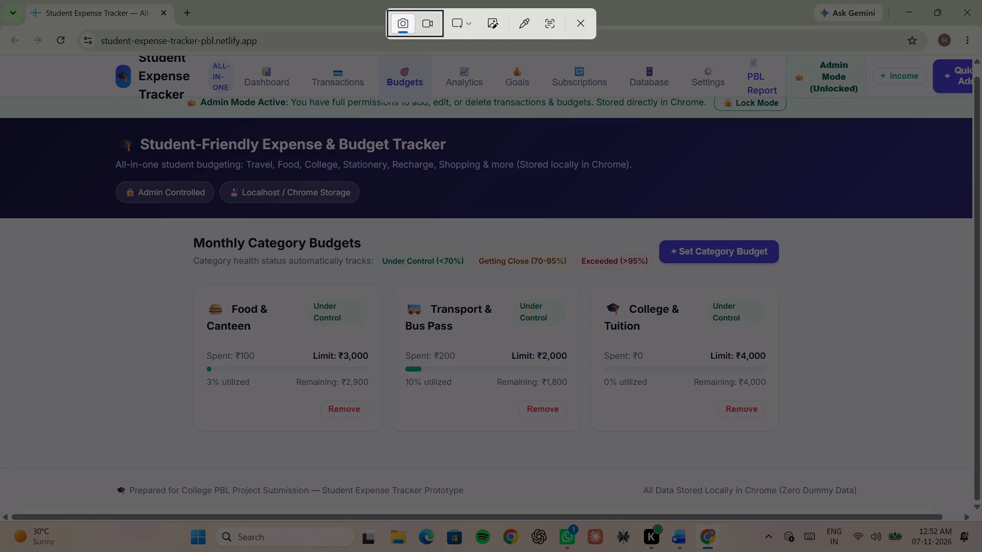
click(0, 0)
drag(0, 0, 479, 364)
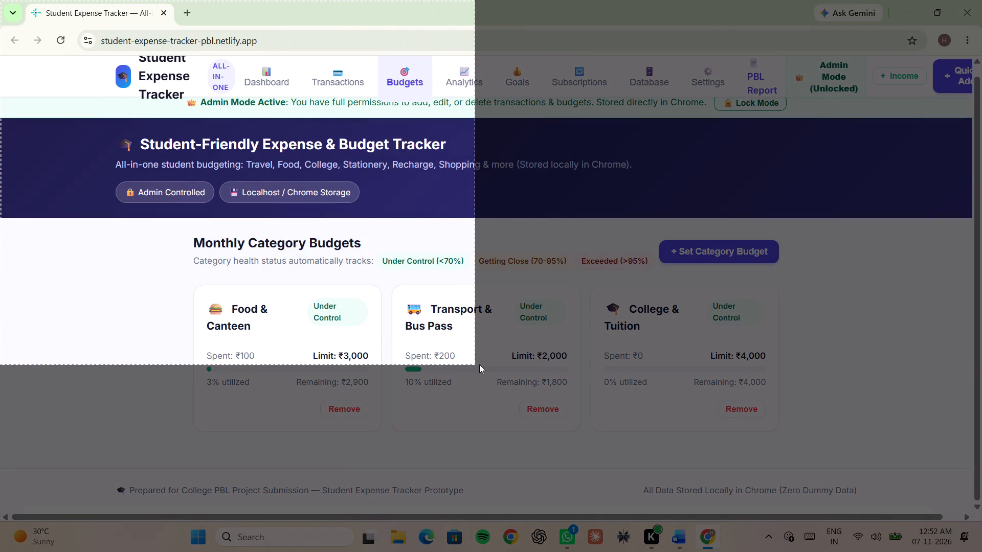
drag(479, 364, 708, 416)
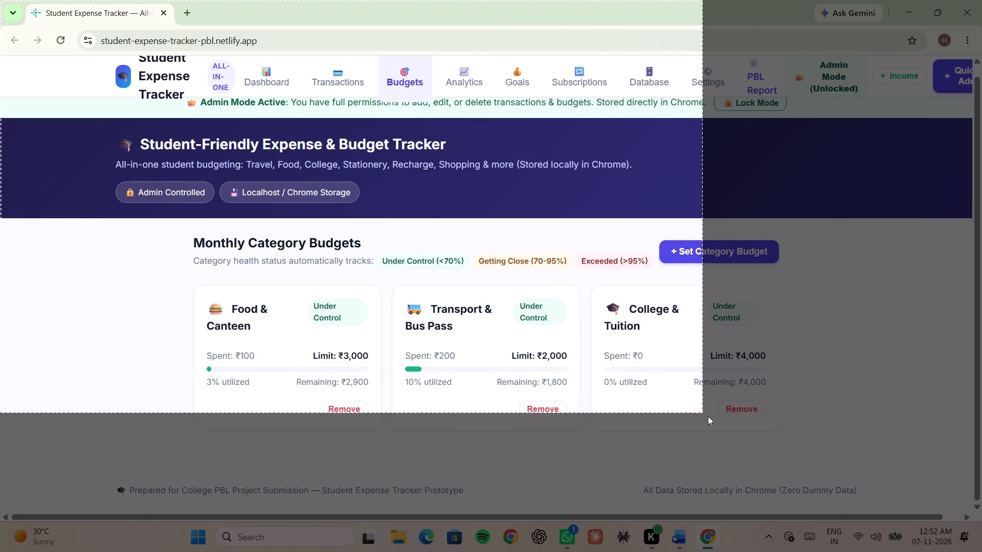
drag(708, 416, 938, 542)
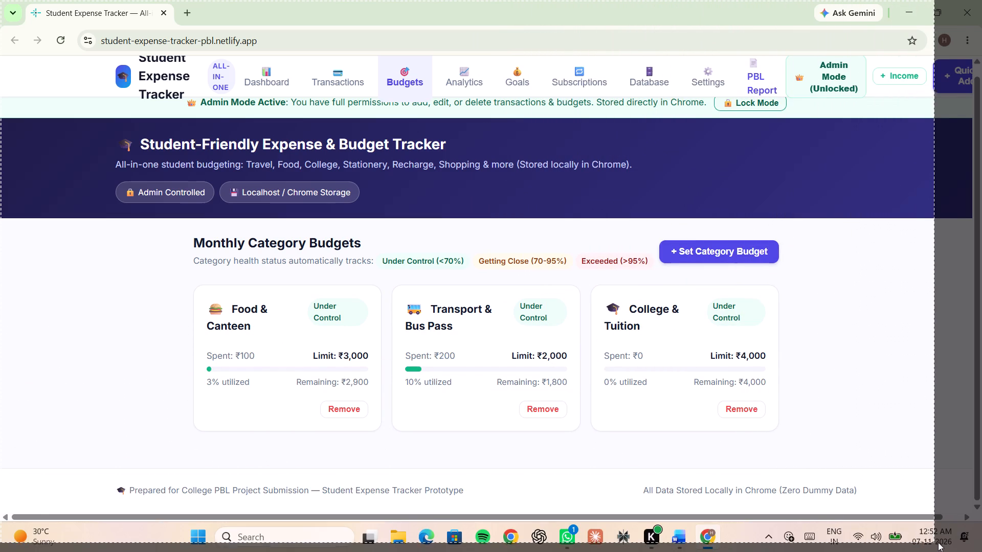
drag(938, 542, 981, 487)
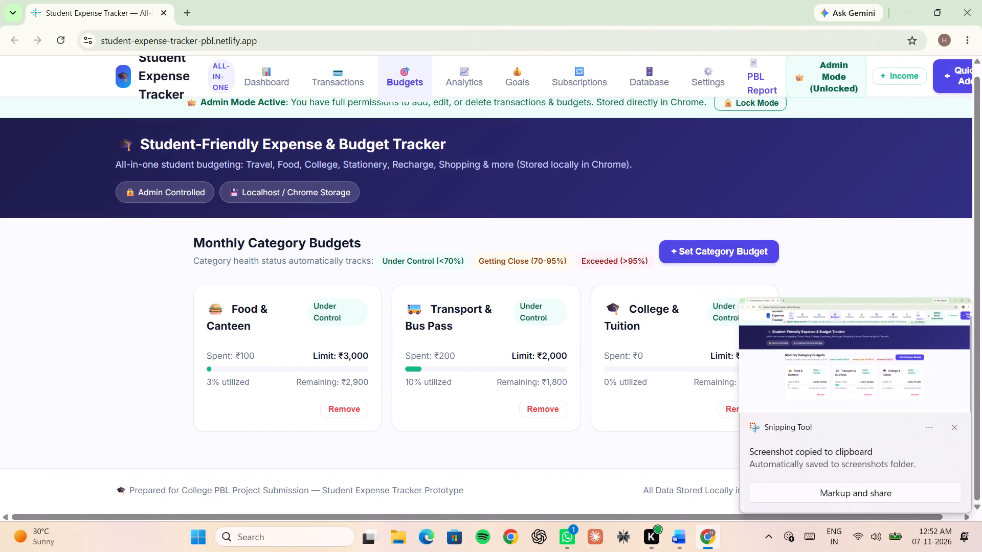
Switch to Word and check which screenshot placeholder follows Budgets in the research paper.
click(676, 540)
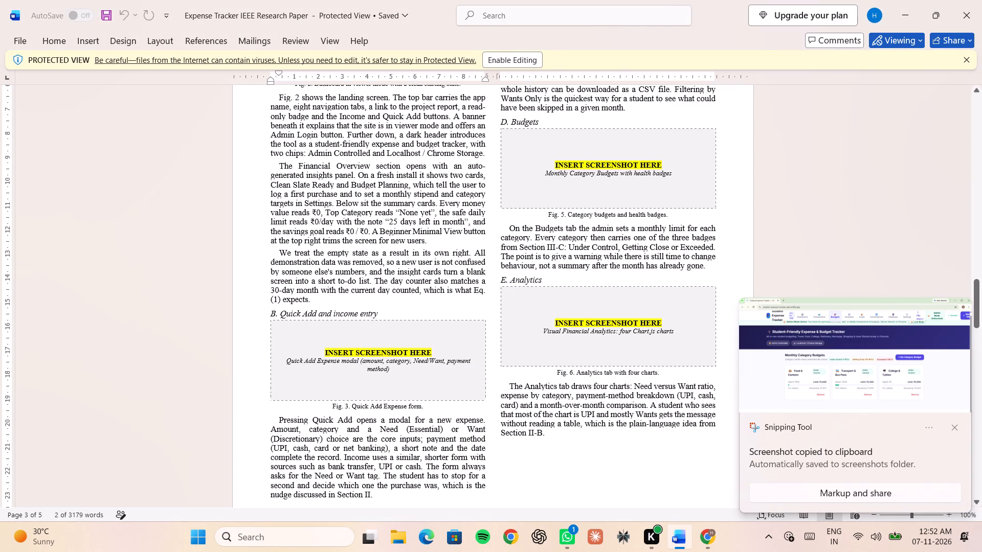
Return to the prototype site in Chrome and look through the Visual Financial Analytics charts on the Analytics page.
click(707, 539)
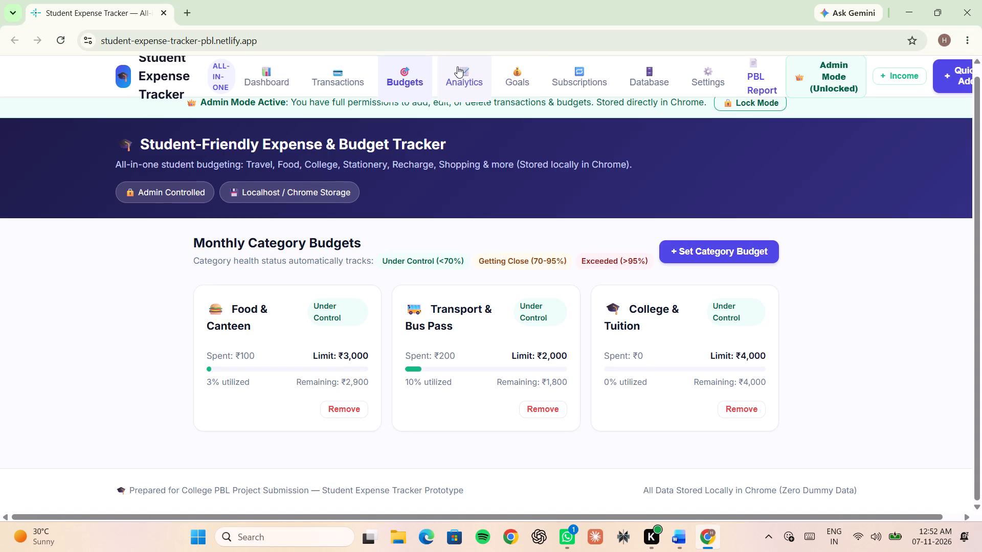
click(457, 66)
scroll(567, 325, down, 2)
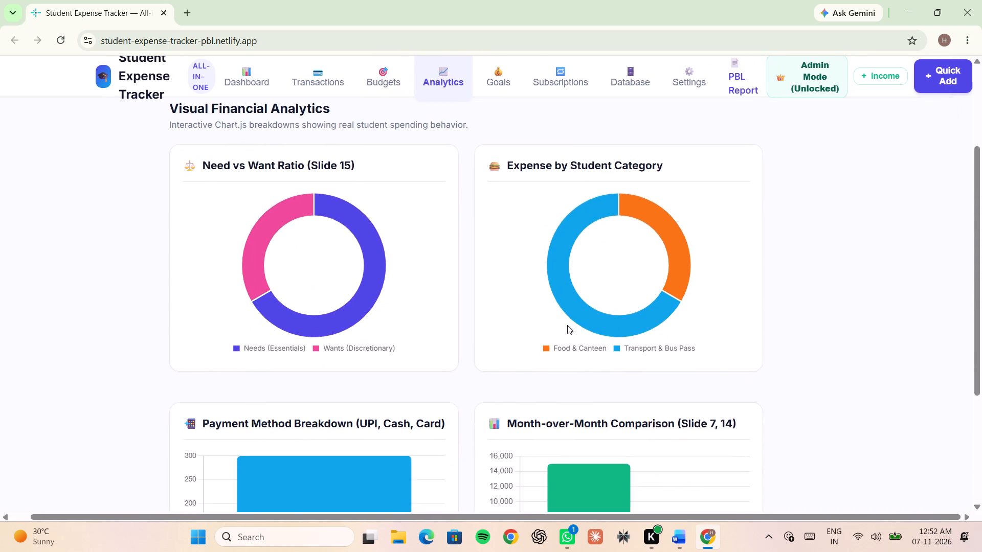
scroll(567, 325, down, 3)
scroll(567, 325, up, 3)
scroll(567, 325, down, 1)
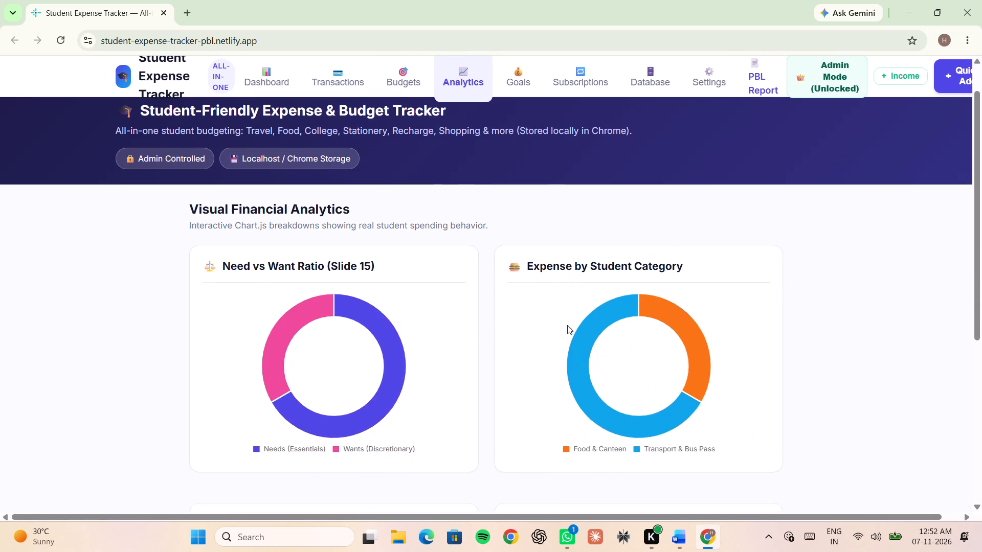
scroll(567, 325, down, 2)
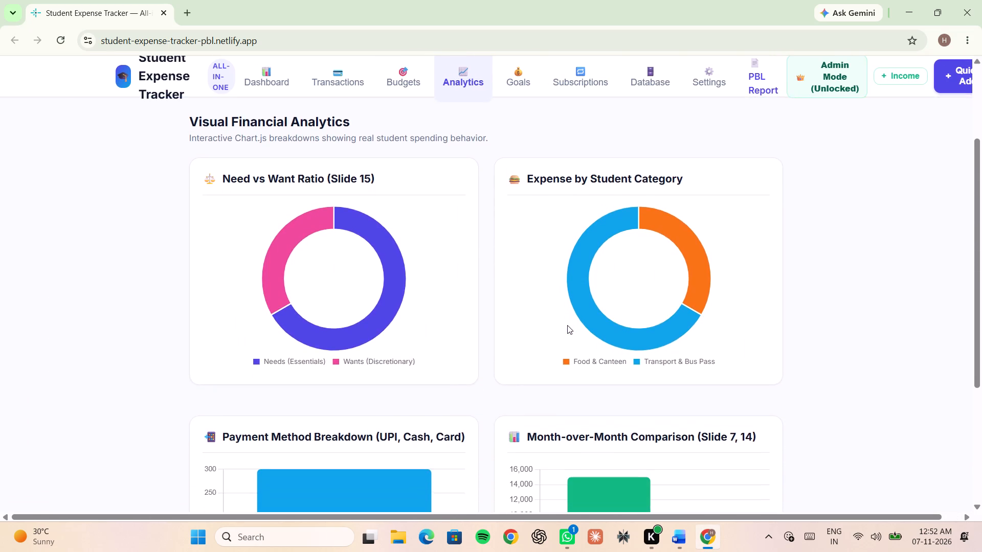
scroll(567, 325, down, 3)
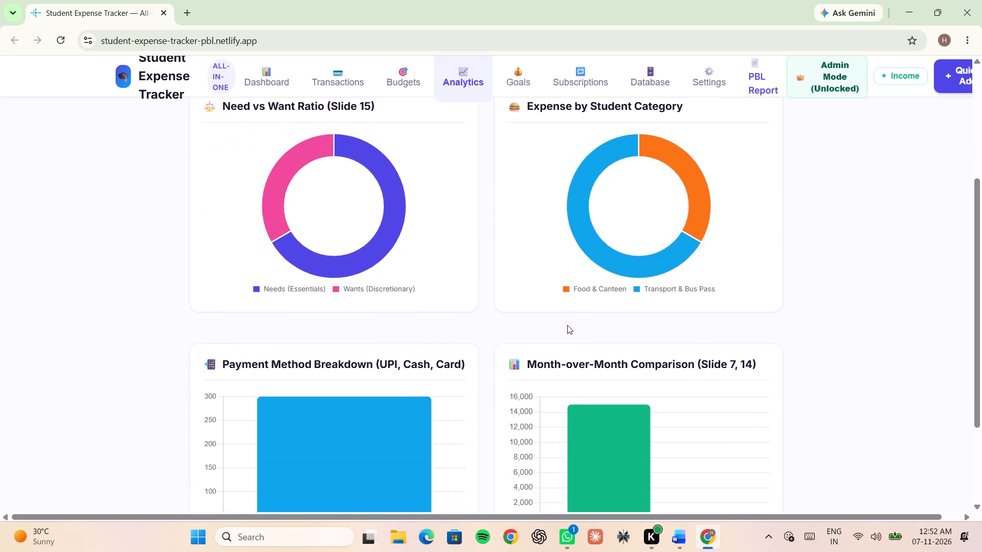
scroll(567, 325, down, 3)
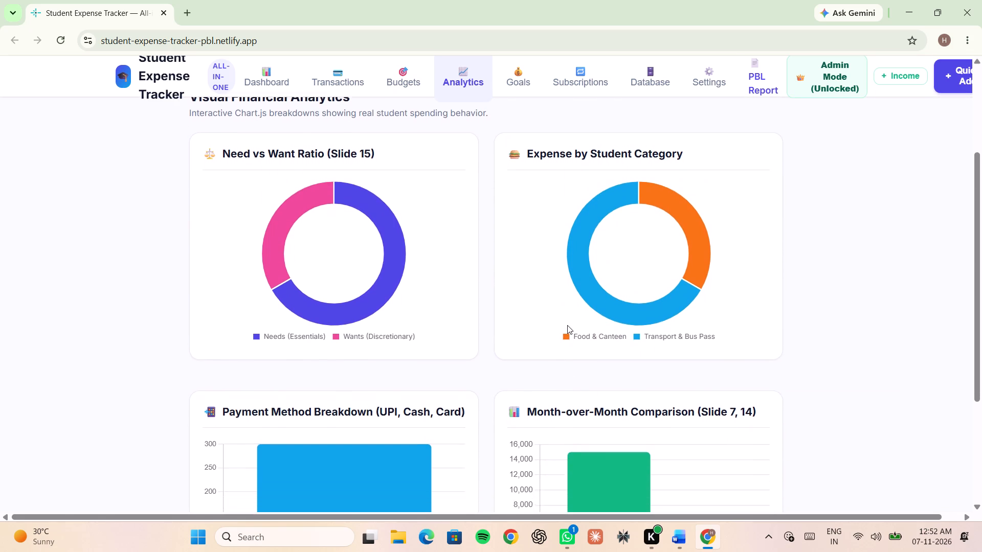
scroll(567, 325, down, 2)
scroll(567, 325, up, 3)
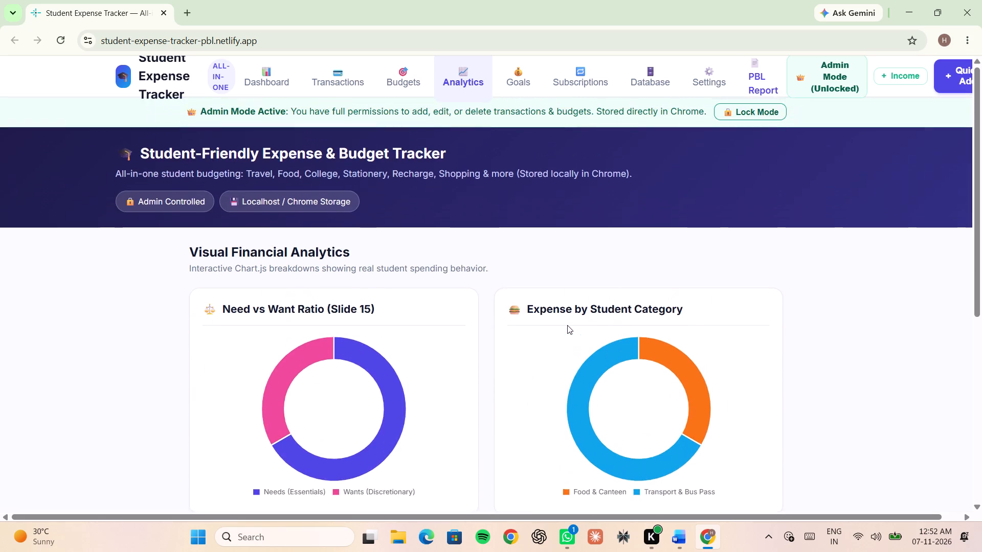
scroll(567, 325, up, 4)
Capture a full-screen snip of the Analytics page framing the Need vs Want Ratio and Expense by Student Category charts.
scroll(567, 325, down, 1)
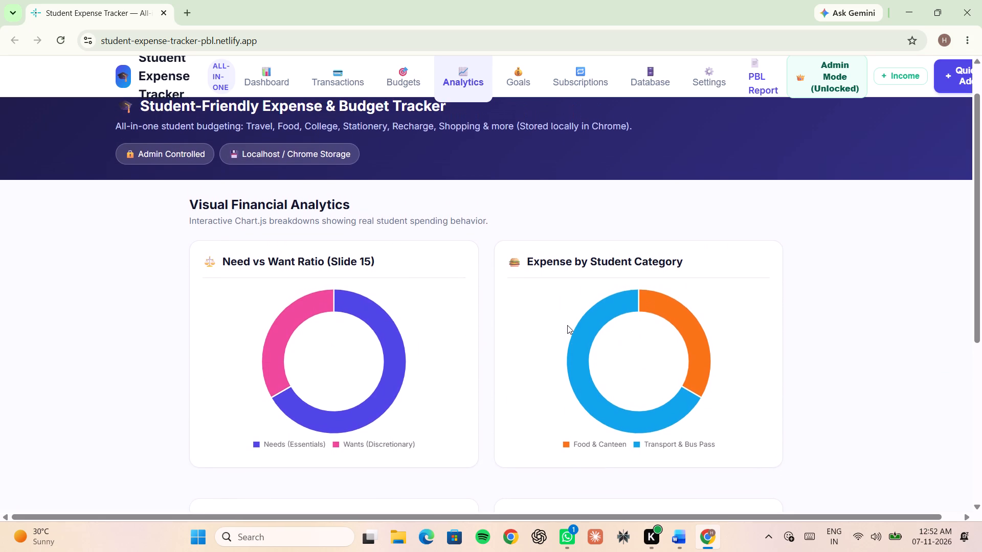
scroll(567, 325, down, 2)
key(shift+super+s)
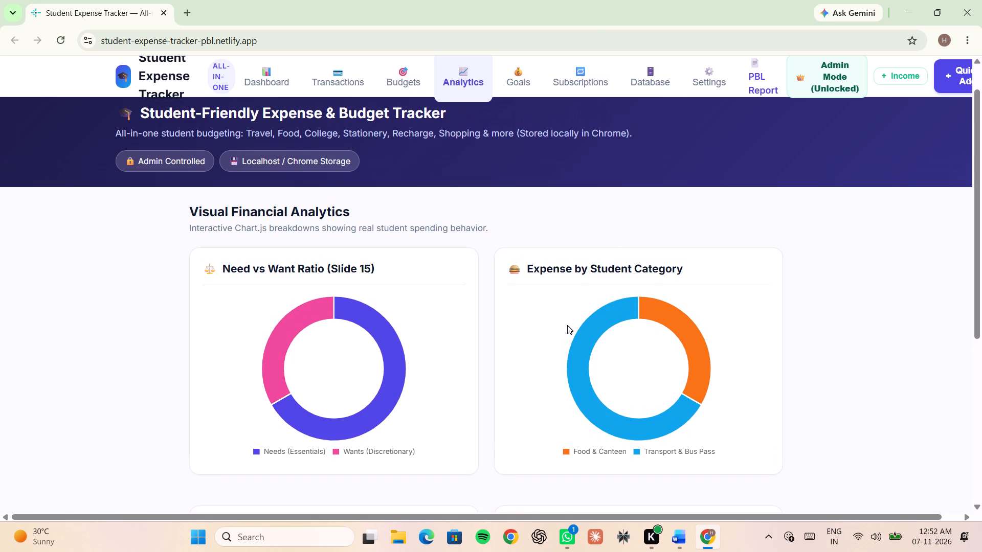
drag(0, 0, 609, 543)
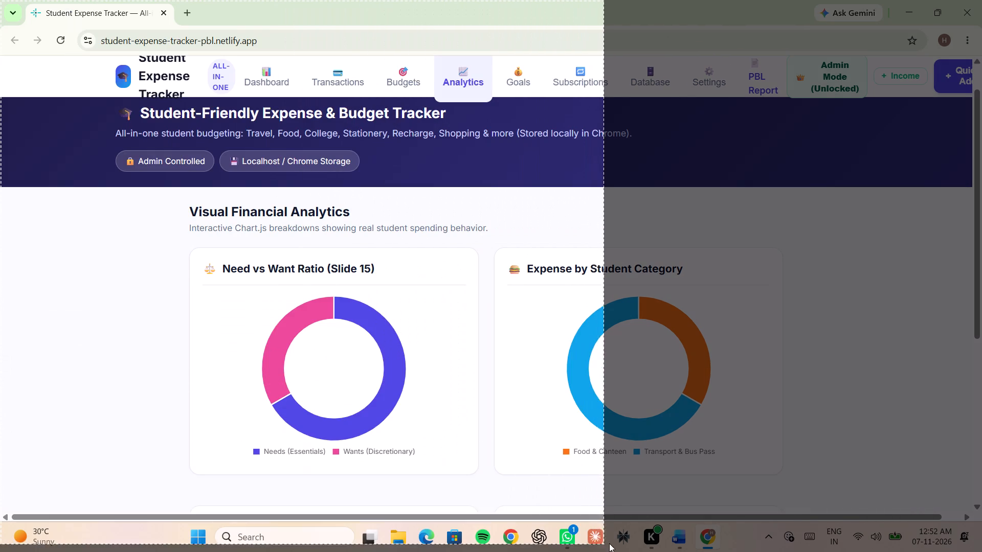
drag(609, 543, 828, 546)
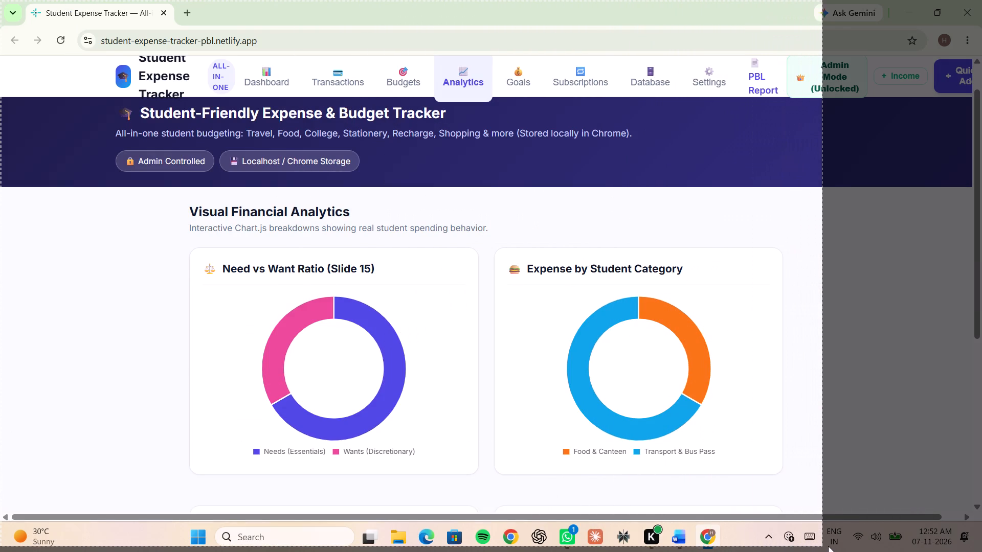
drag(828, 546, 981, 551)
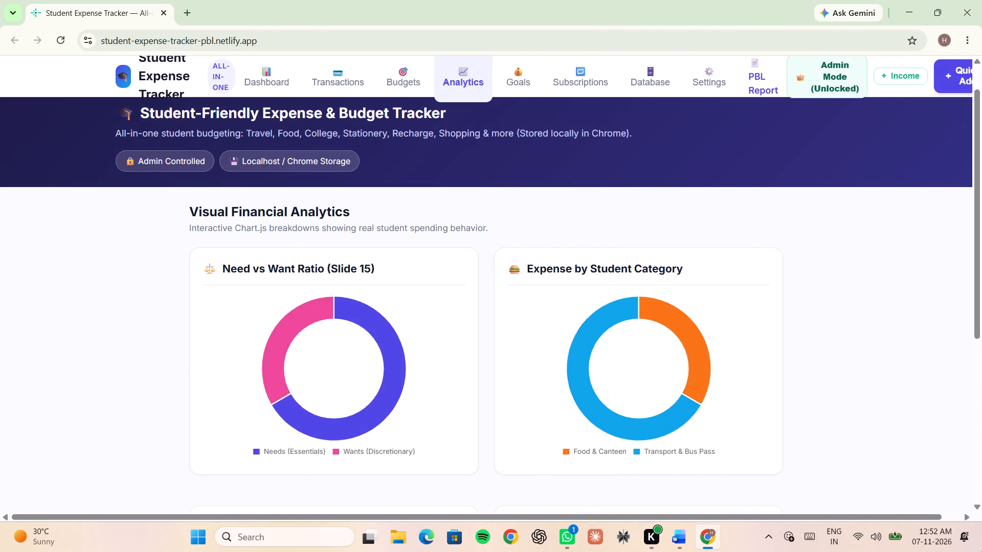
Switch to Word and check which screenshot placeholders follow Analytics in the research paper.
click(671, 540)
scroll(641, 316, down, 2)
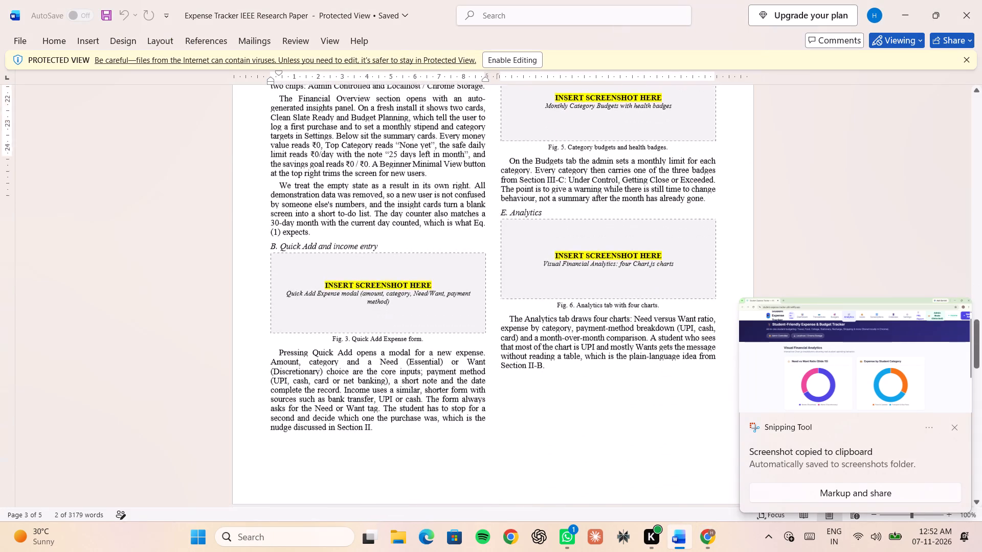
scroll(641, 316, down, 1)
scroll(641, 316, up, 1)
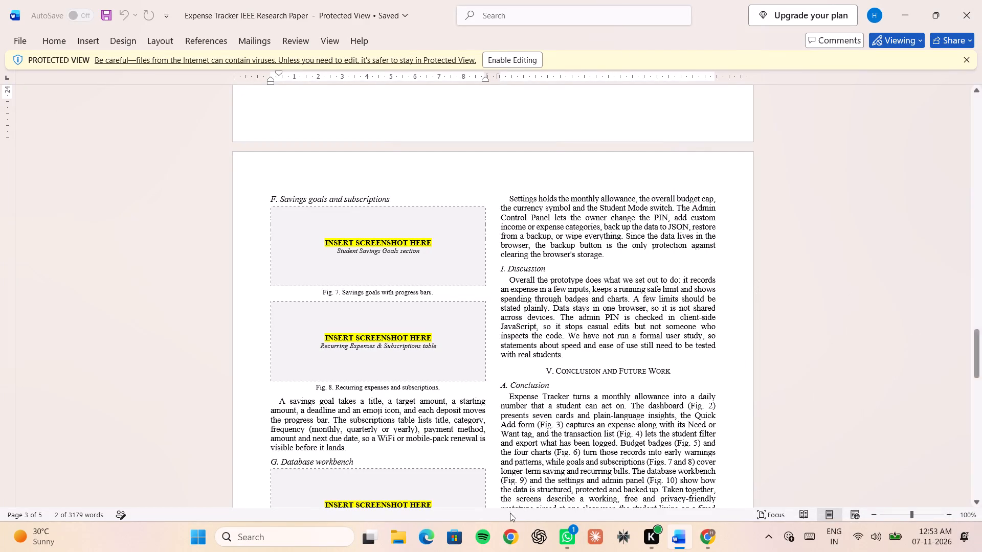
Return to Chrome and start a new savings goal titled "future" with a ₹50000 target and ₹10000 initially saved.
click(698, 536)
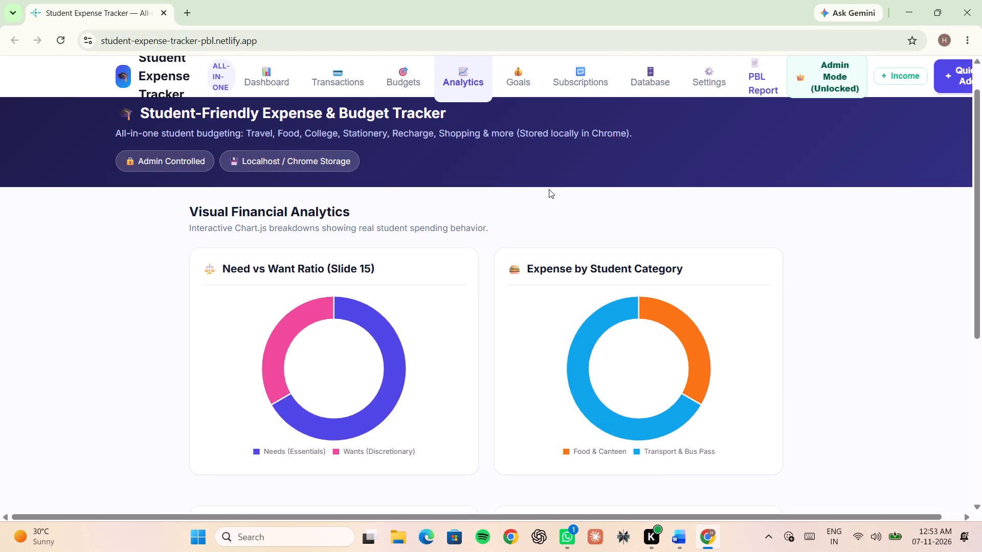
click(534, 78)
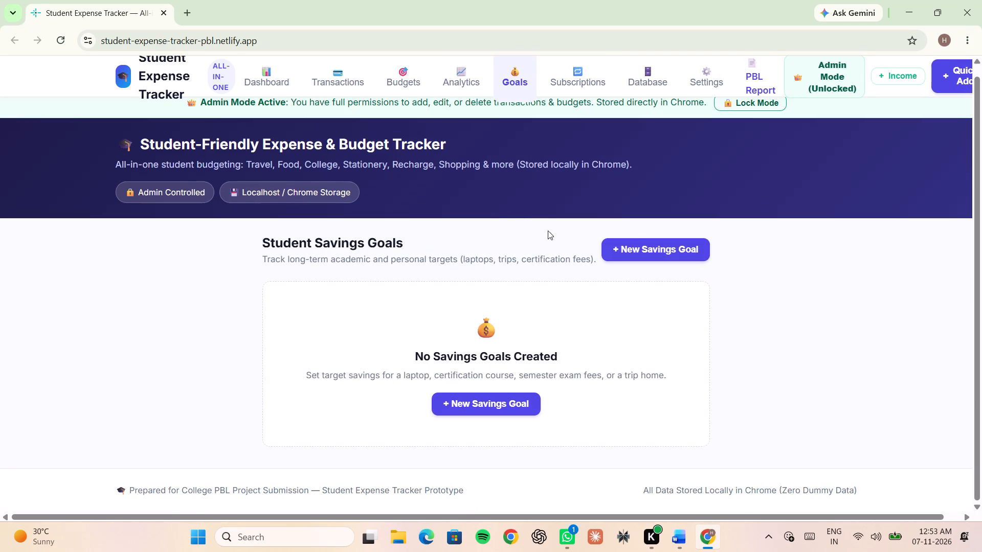
click(641, 241)
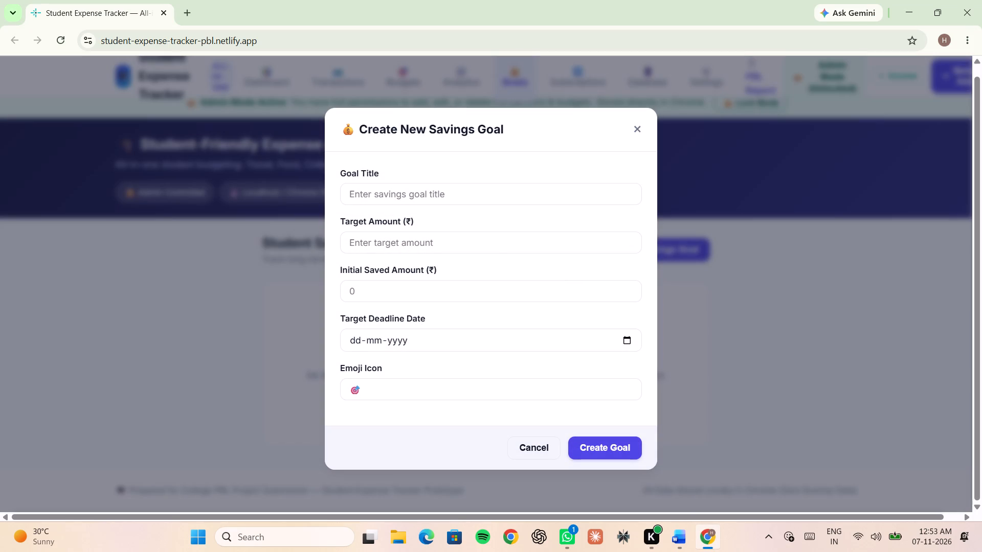
click(499, 193)
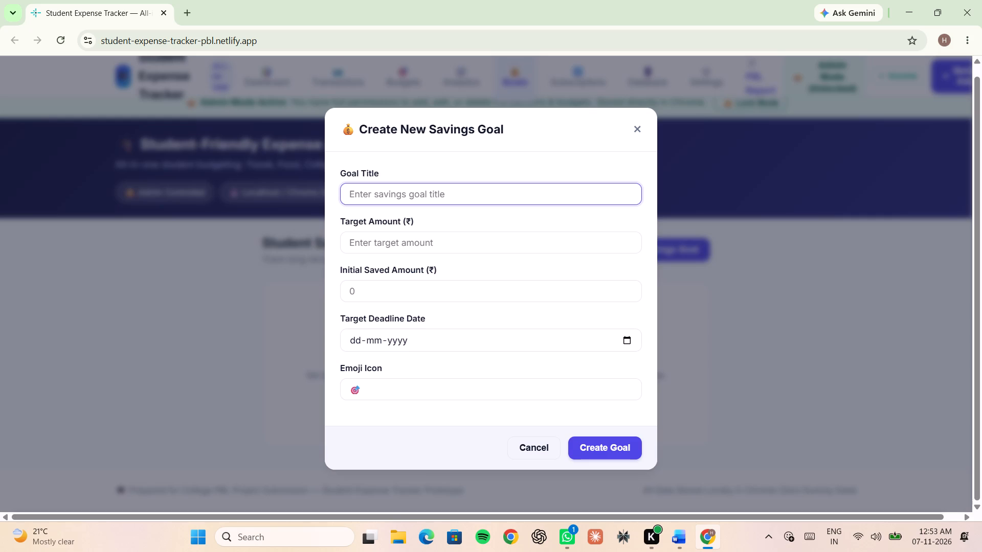
text(future)
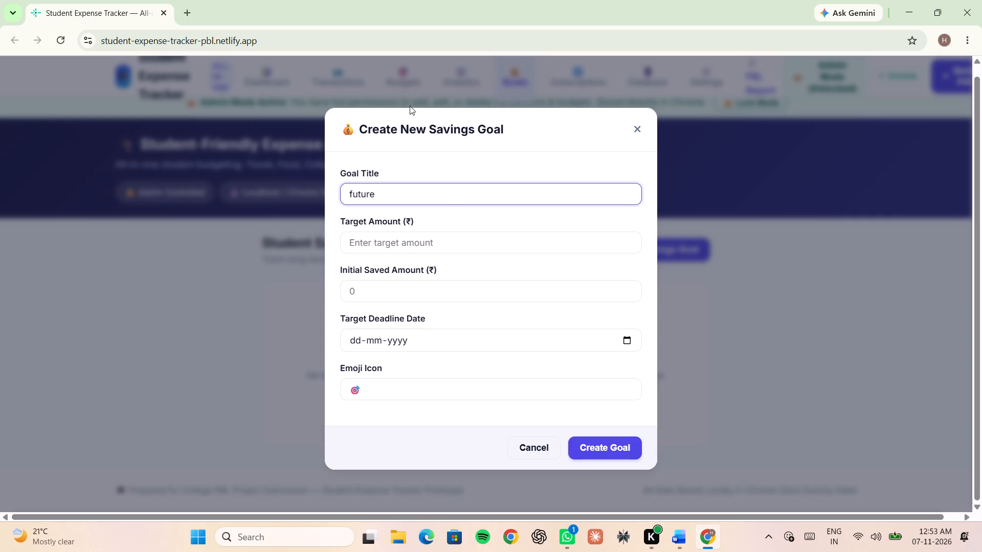
click(431, 239)
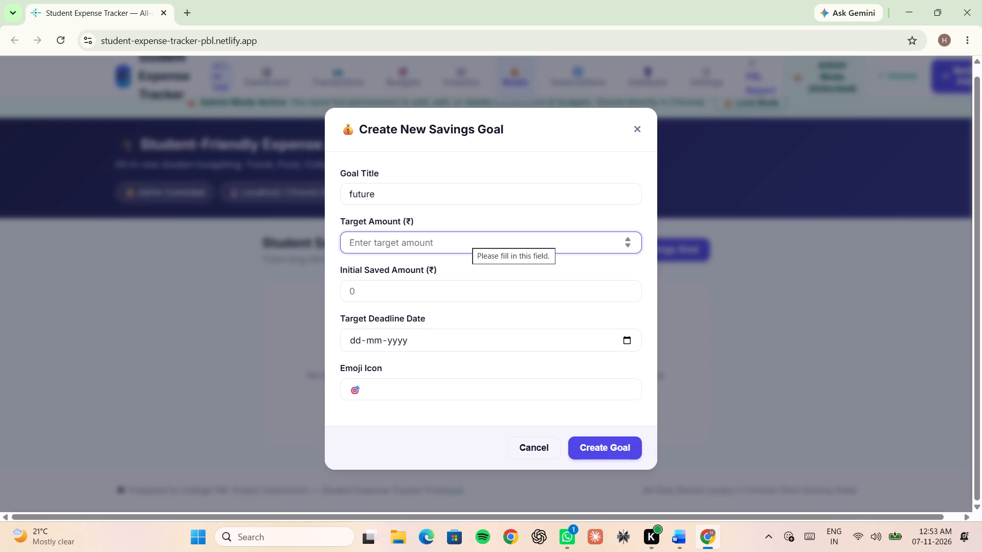
text(50000)
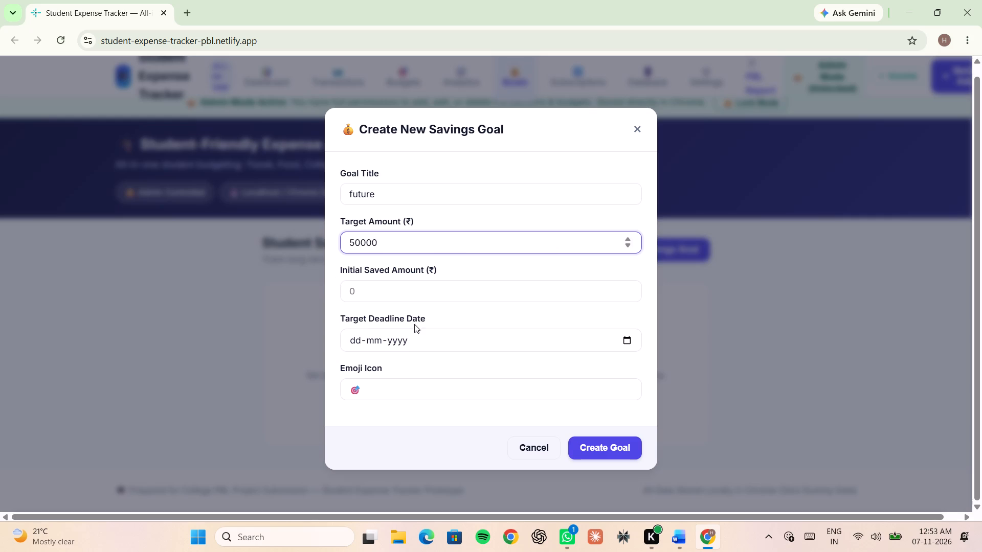
click(498, 298)
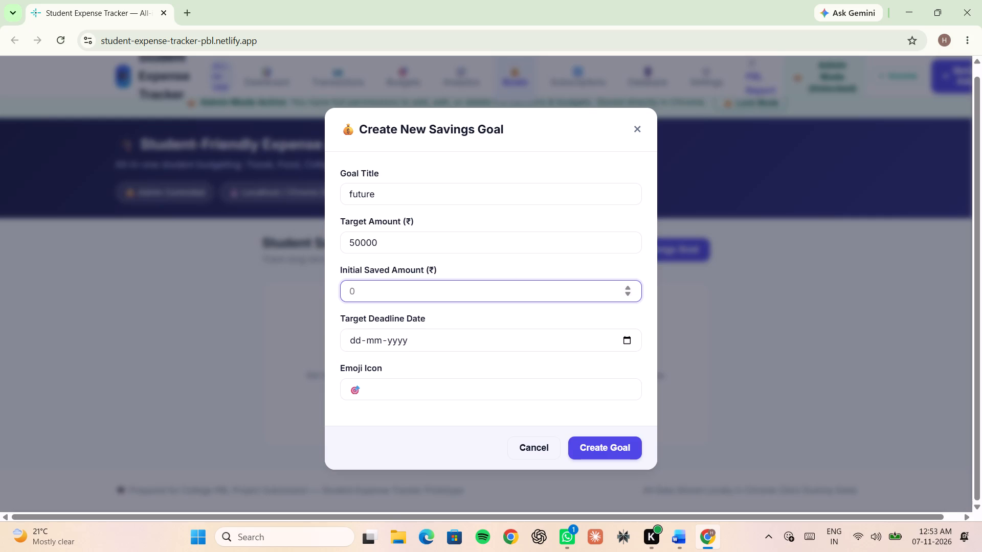
text(10000)
Set the savings goal's target deadline date to 25-11-2026.
click(453, 336)
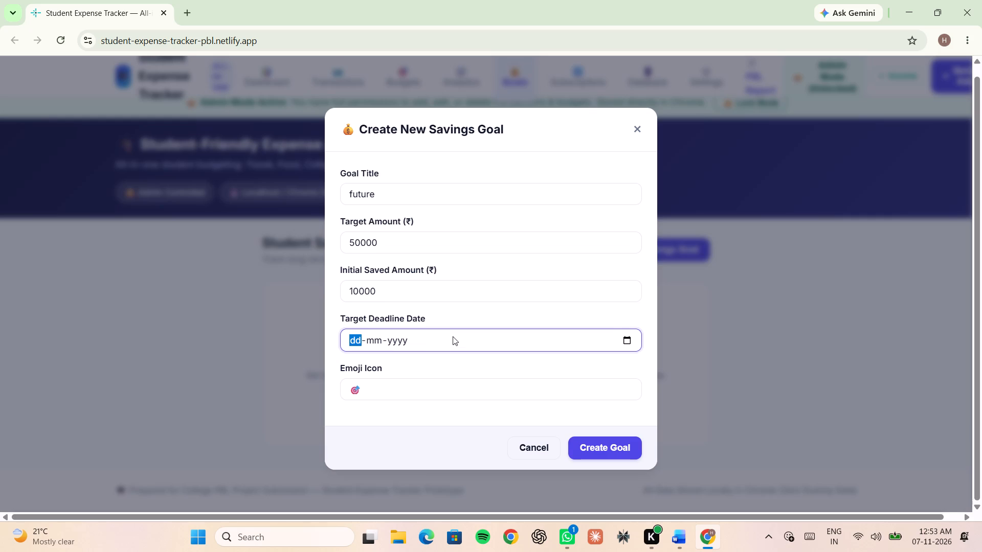
click(416, 334)
click(630, 340)
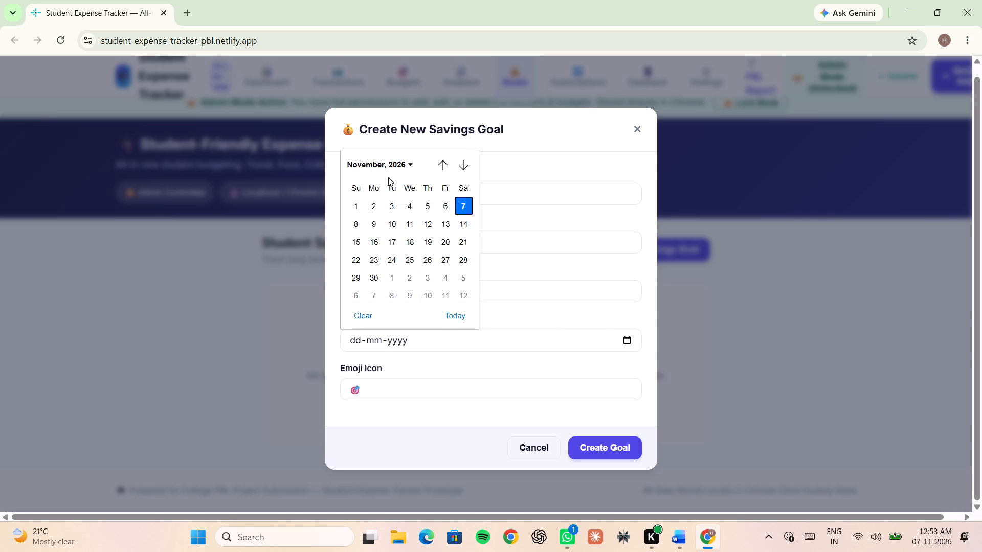
click(407, 164)
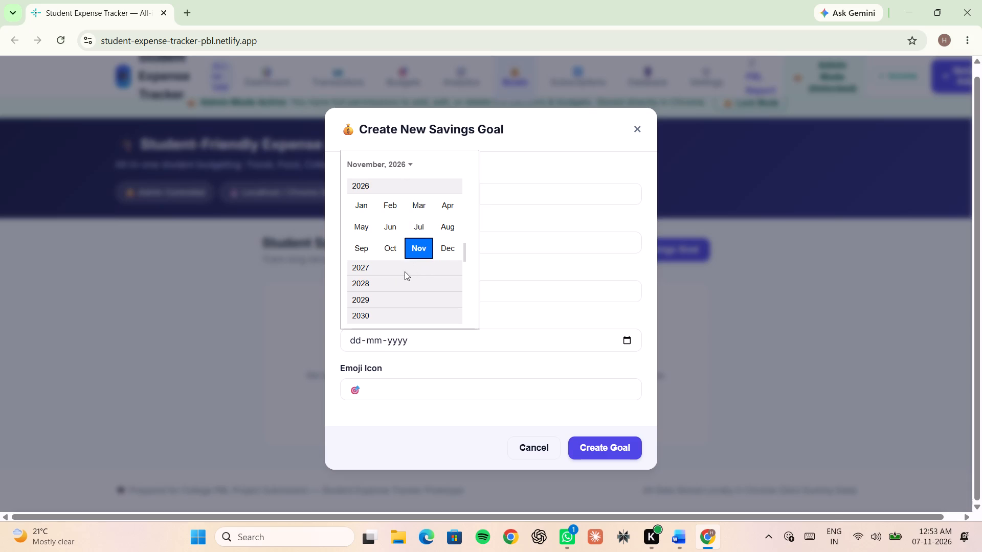
click(392, 267)
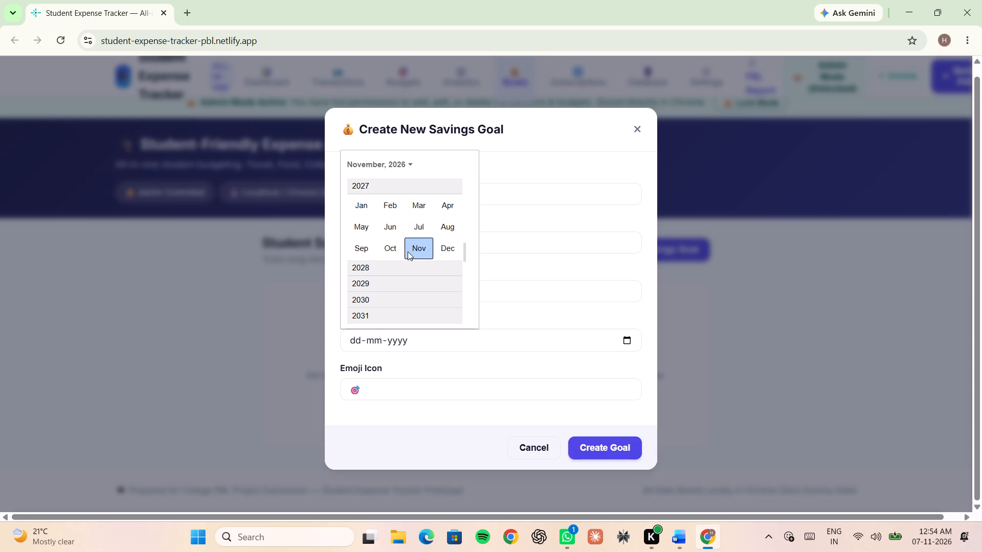
key(Return)
key(Return)
key(Return)
key(Return)
key(Return)
key(Return)
key(Return)
key(Return)
key(Return)
key(Return)
key(Return)
key(Return)
key(Return)
key(Return)
key(Return)
key(Return)
key(Return)
key(Return)
key(Return)
key(Return)
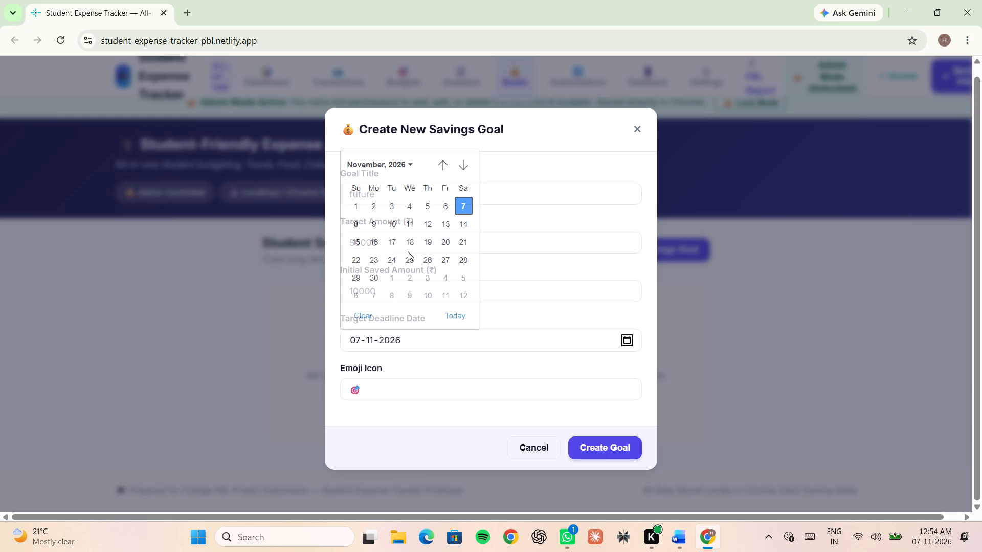
click(408, 251)
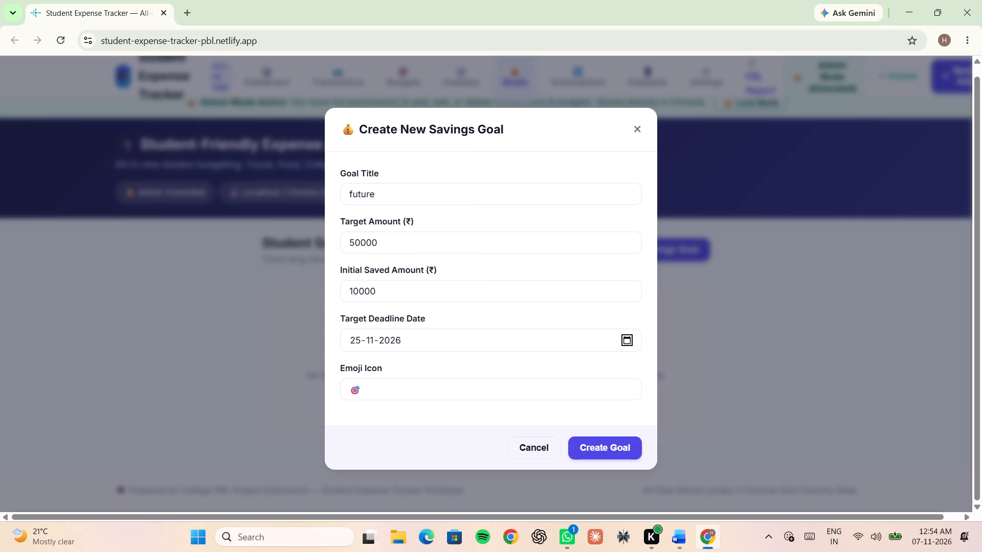
Set the savings goal's target deadline date to 25-11-2027 and create the goal with the default emoji icon.
click(620, 340)
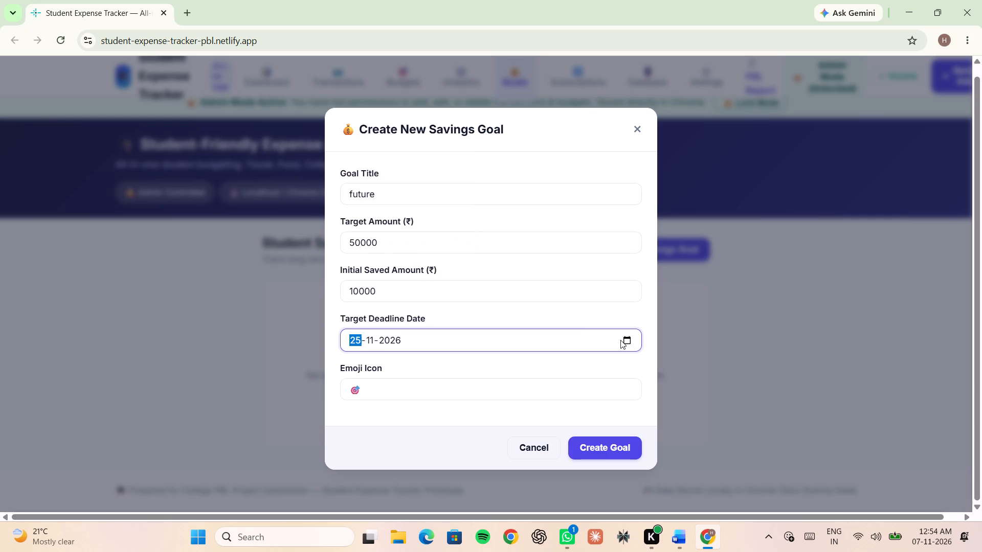
click(628, 343)
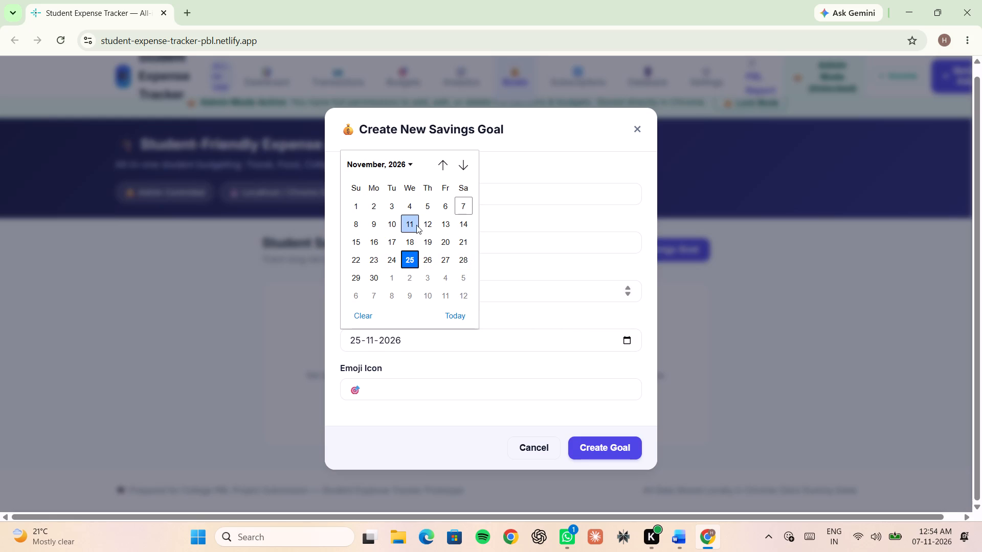
click(409, 160)
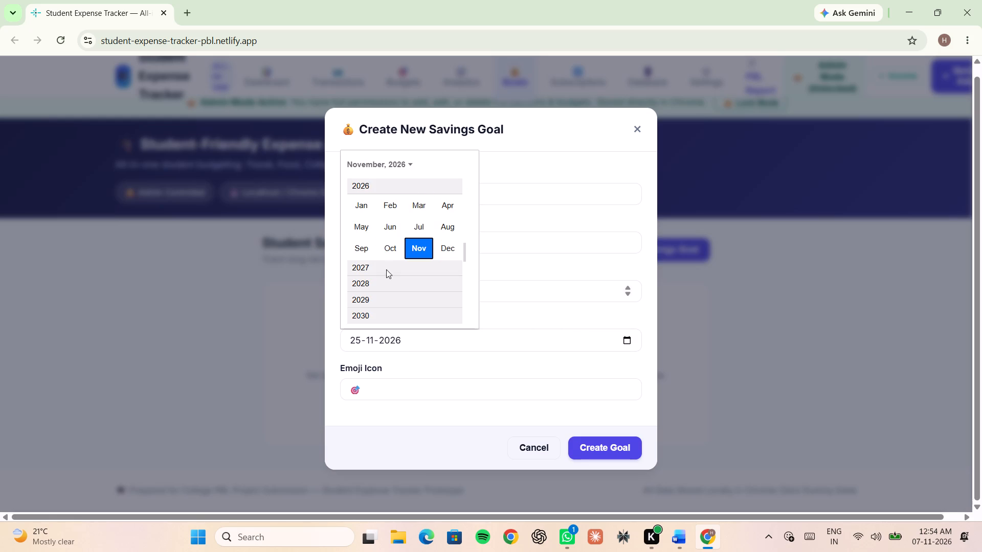
click(386, 267)
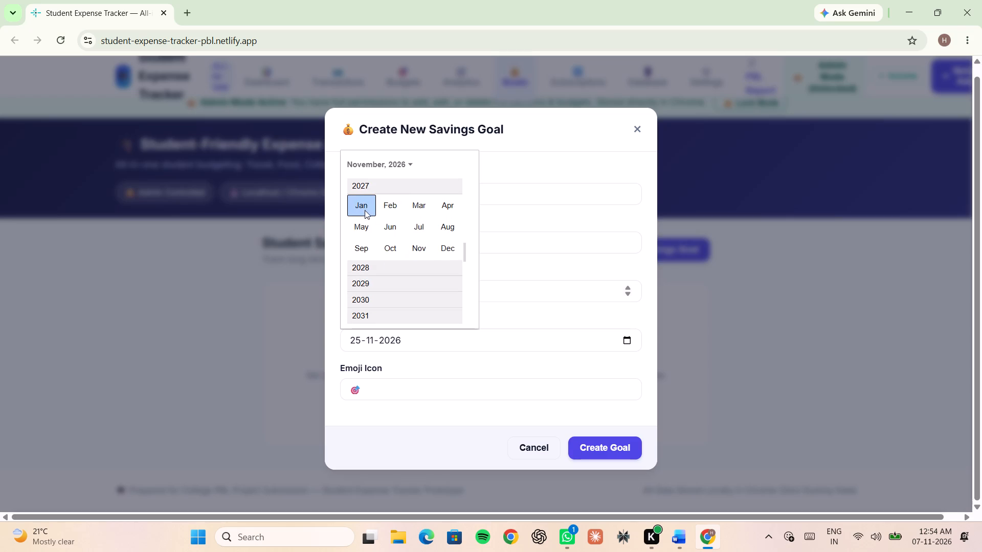
click(416, 242)
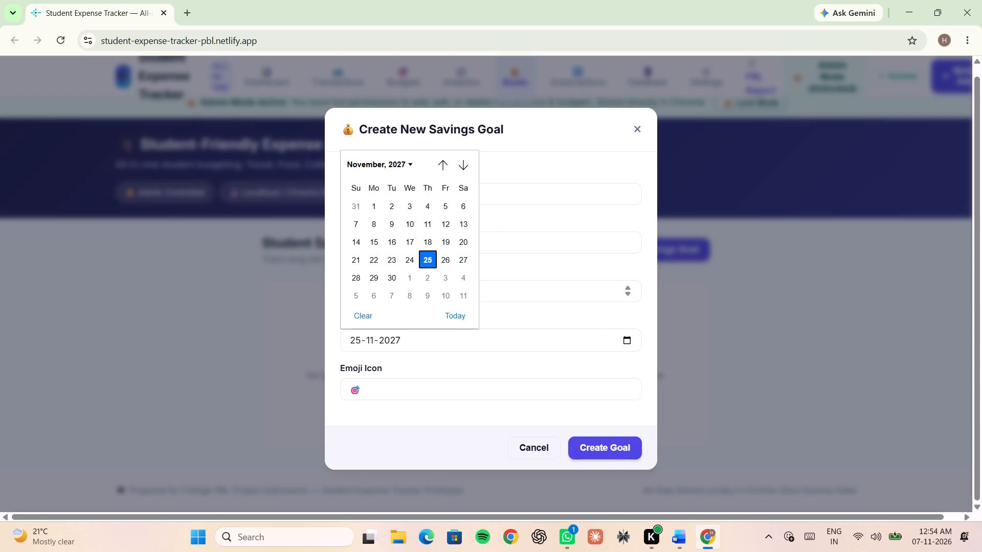
click(540, 352)
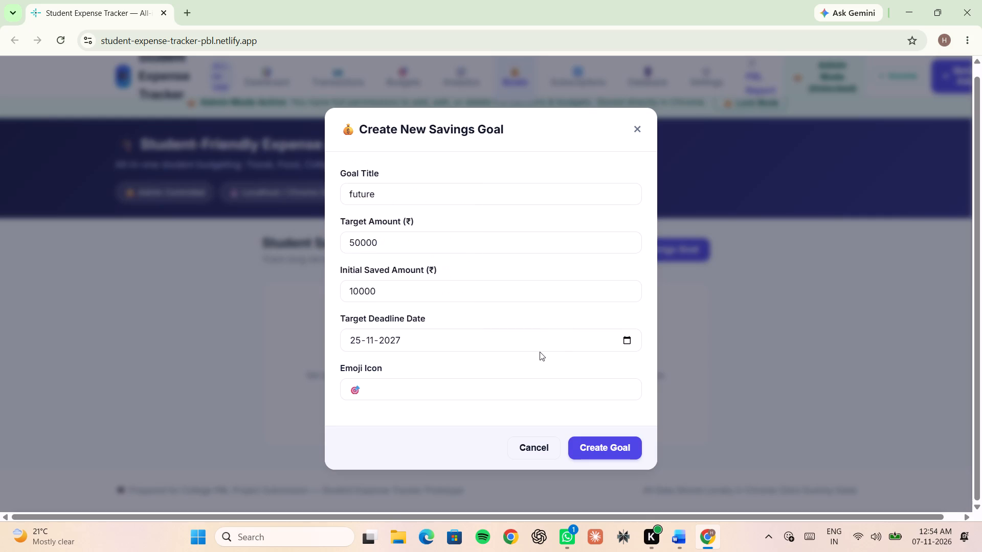
click(495, 396)
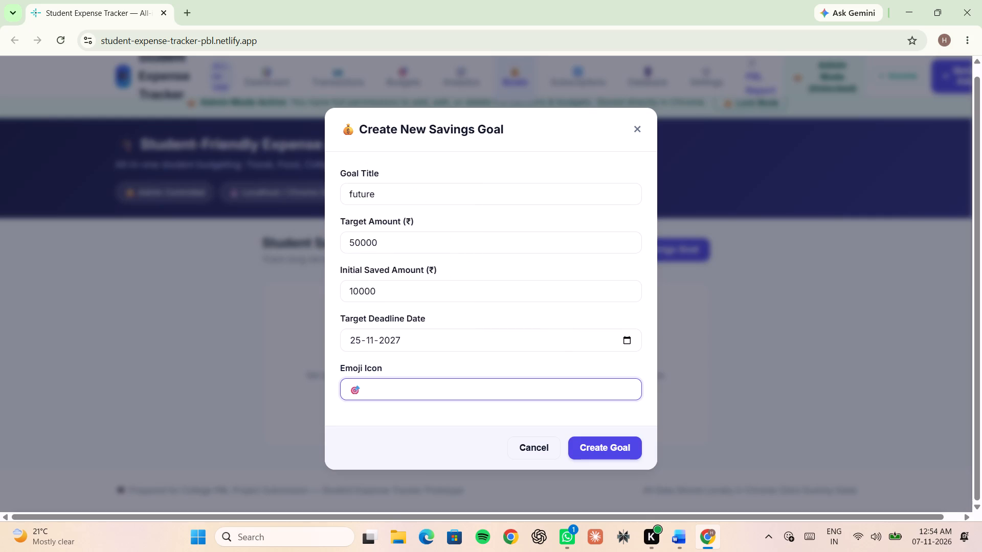
click(594, 444)
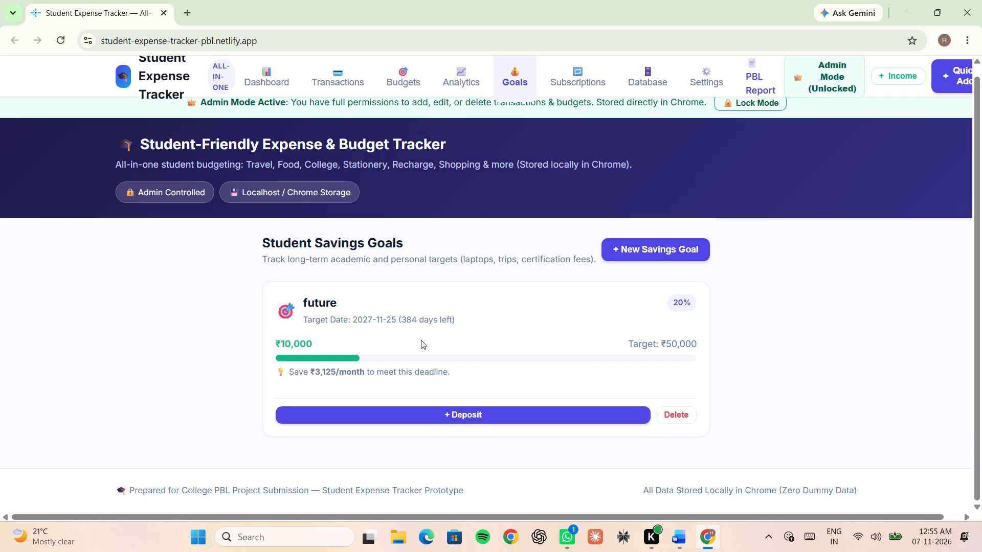
click(500, 415)
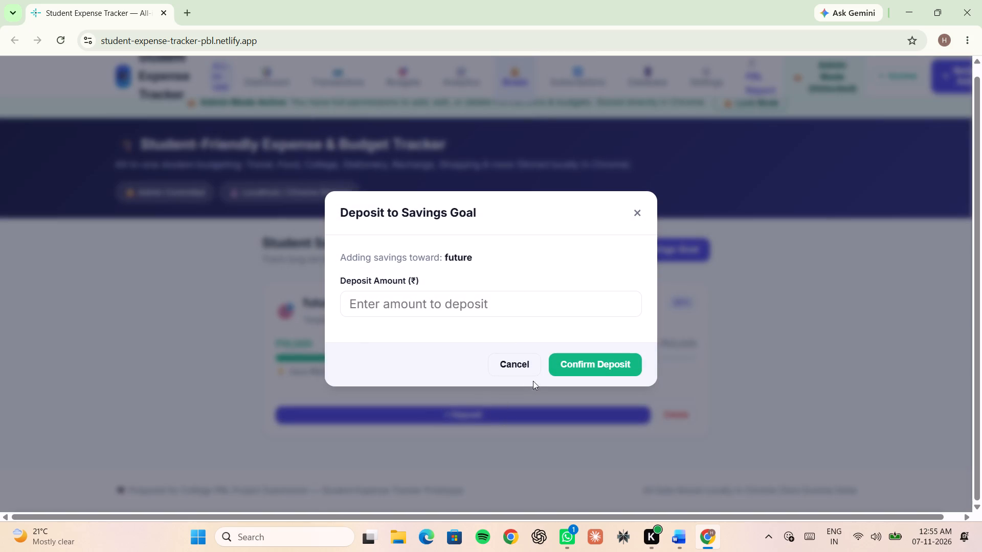
click(526, 366)
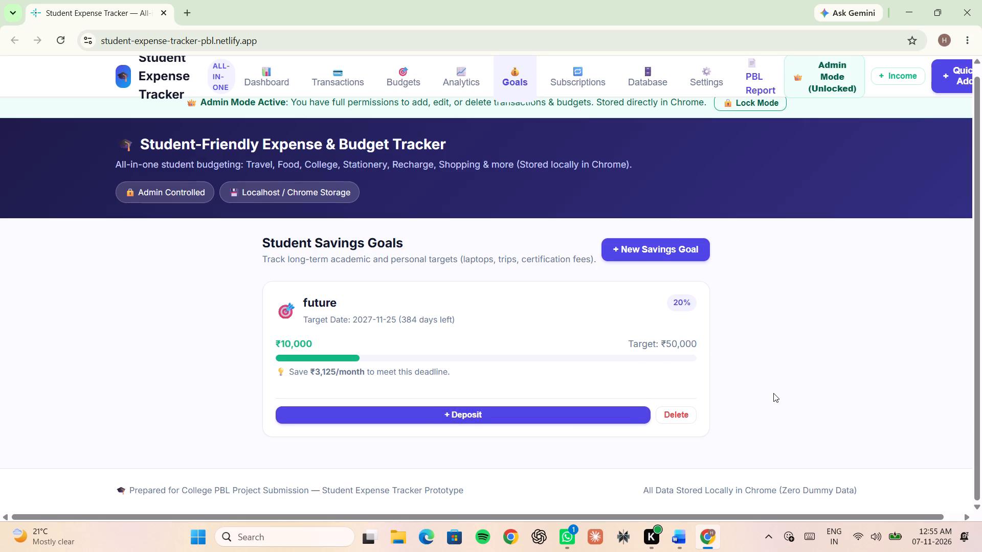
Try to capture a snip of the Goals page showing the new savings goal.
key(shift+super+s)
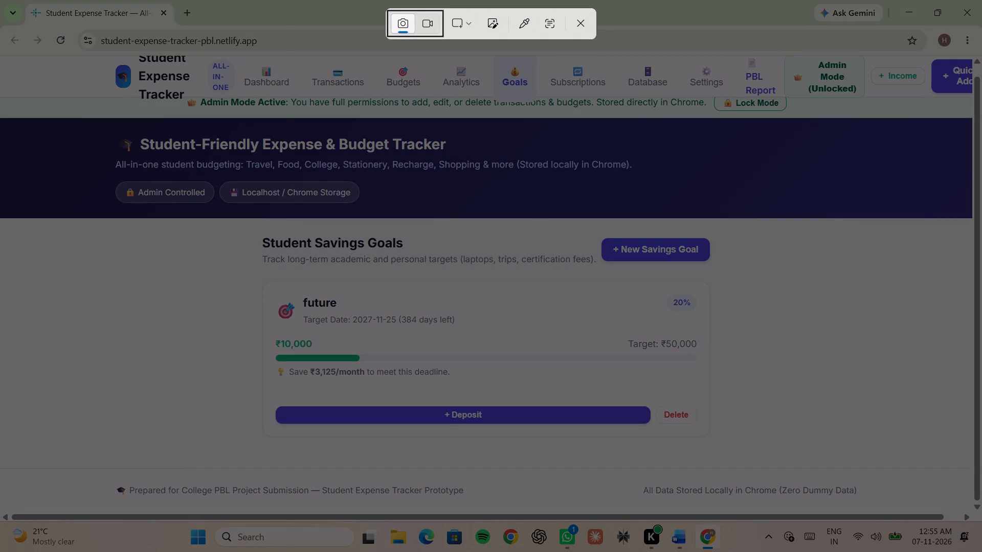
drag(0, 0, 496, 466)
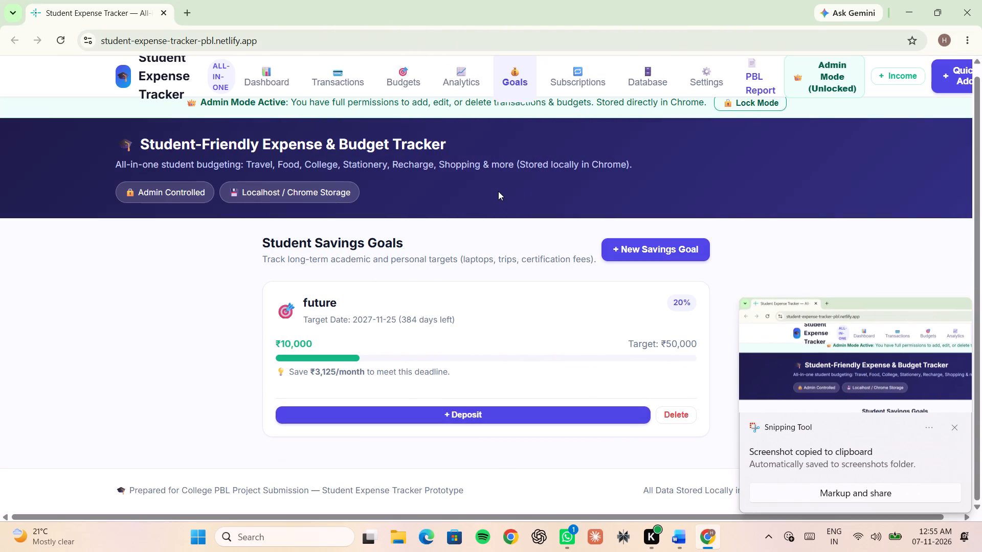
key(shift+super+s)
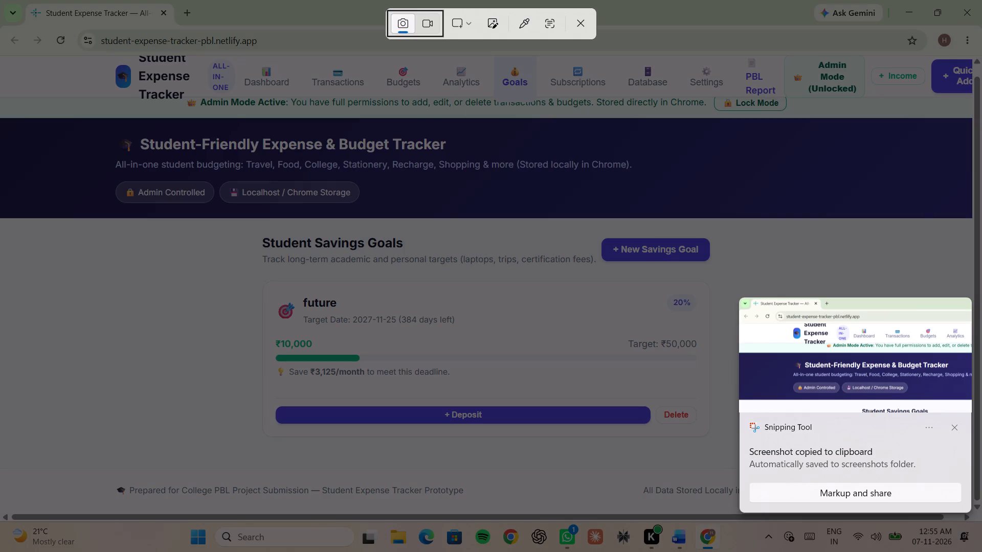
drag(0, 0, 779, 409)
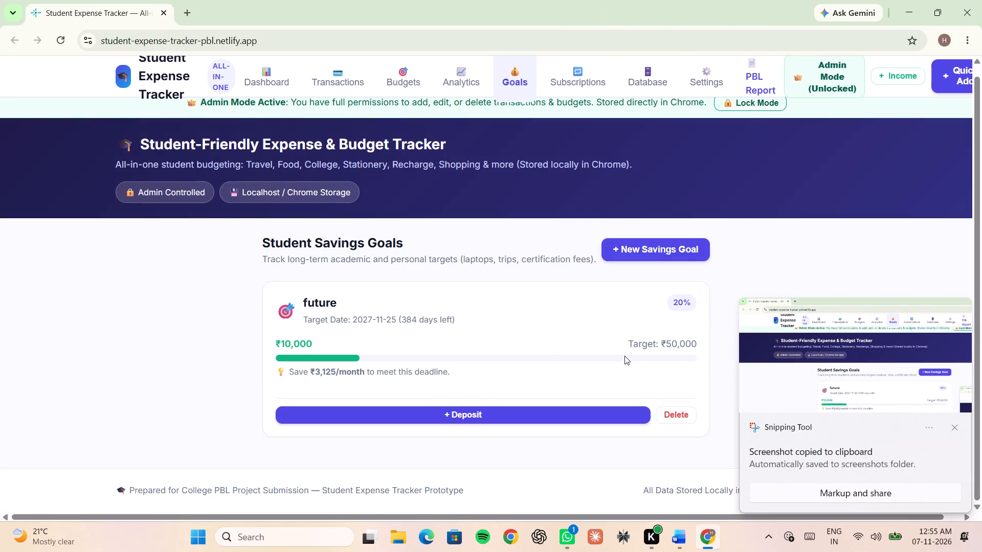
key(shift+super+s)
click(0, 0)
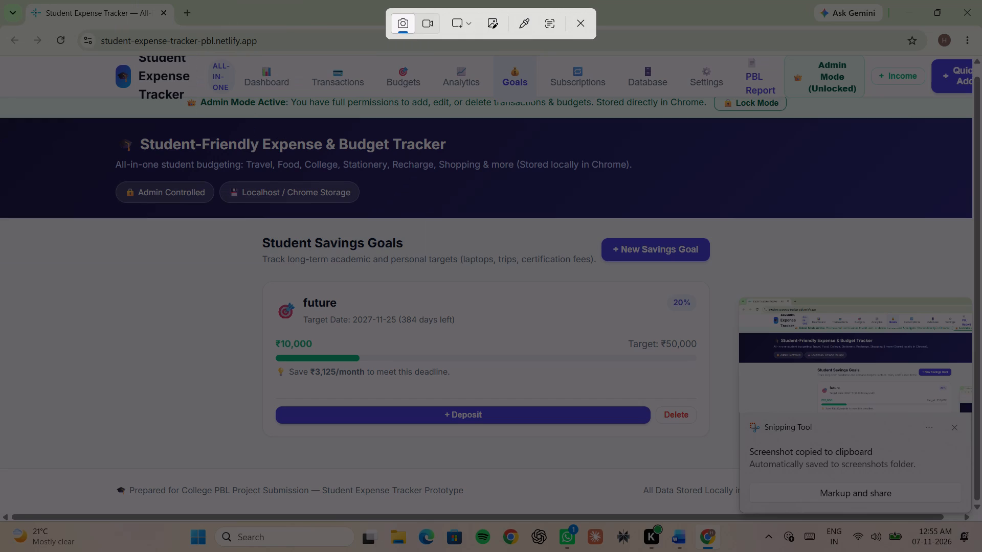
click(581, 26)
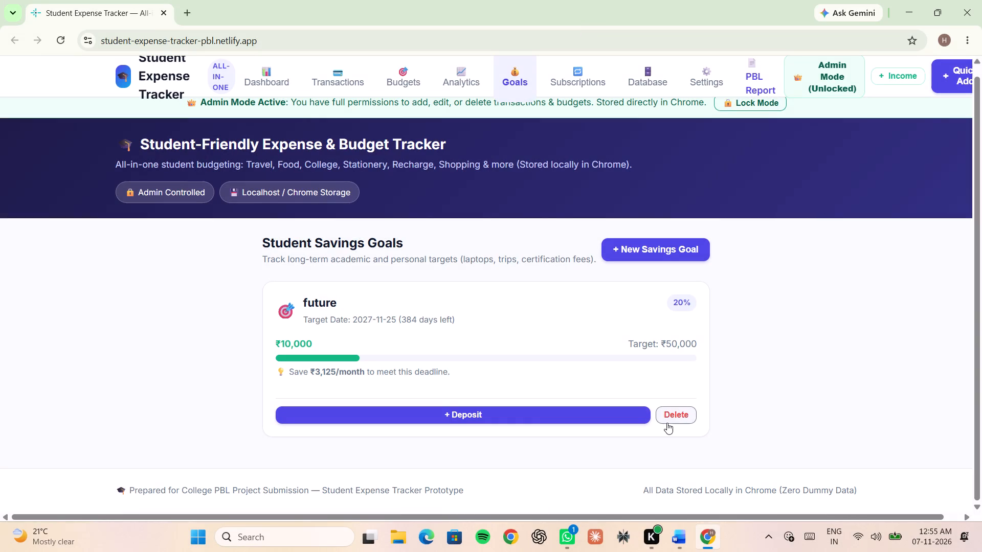
Capture a full-screen snip of the Student Savings Goals page with the "future" goal card.
key(shift+super+s)
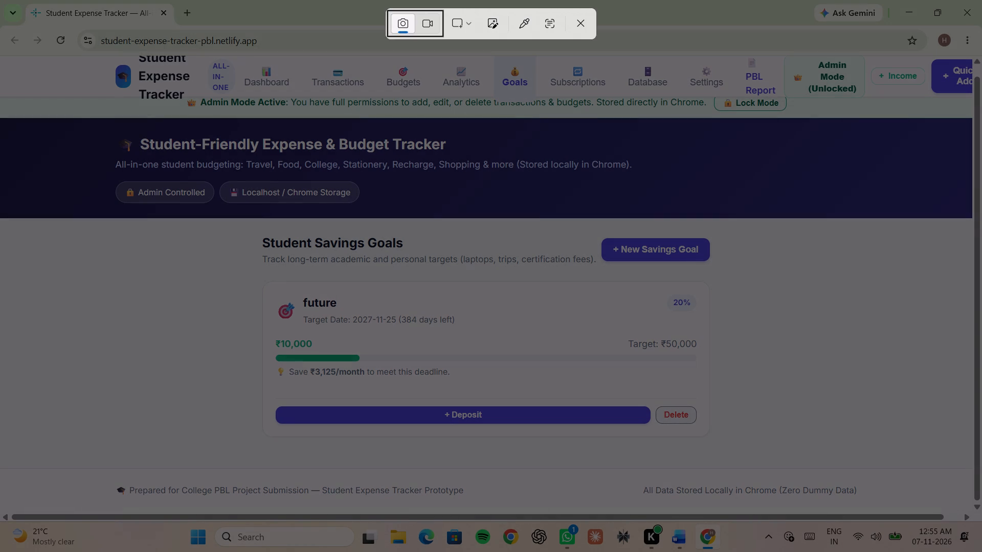
drag(0, 0, 895, 551)
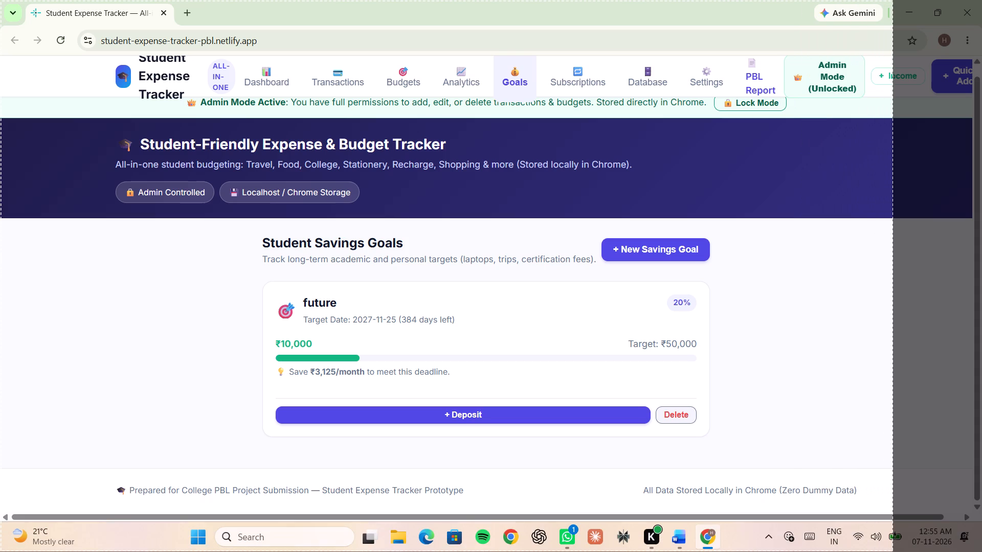
drag(895, 551, 980, 551)
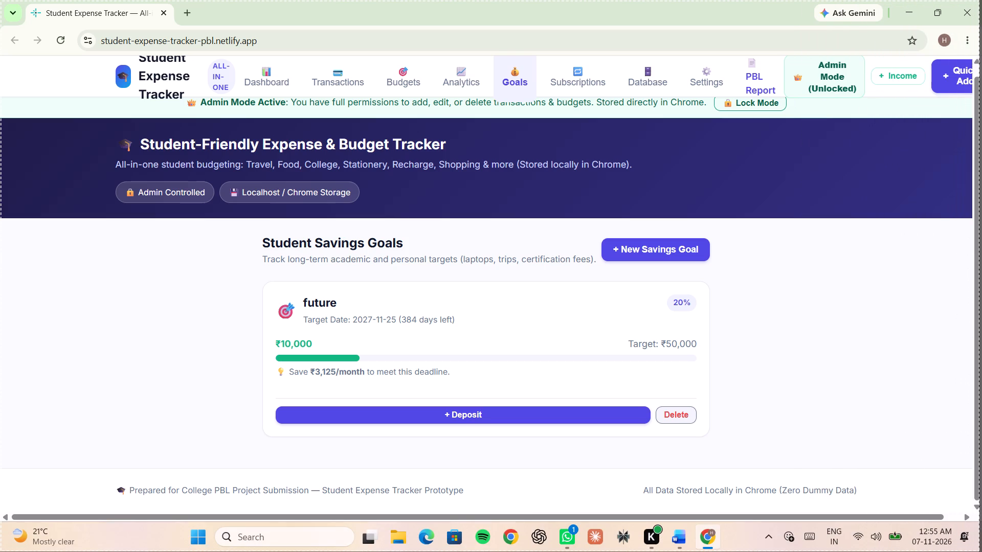
drag(980, 551, 981, 551)
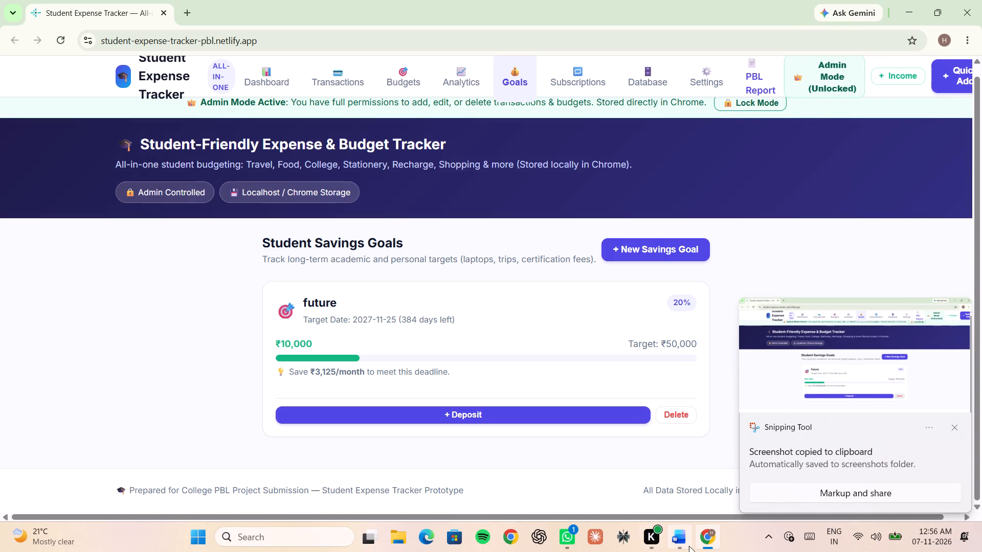
Switch to Word and check which screenshot placeholder follows the savings goals figure in the research paper.
click(689, 546)
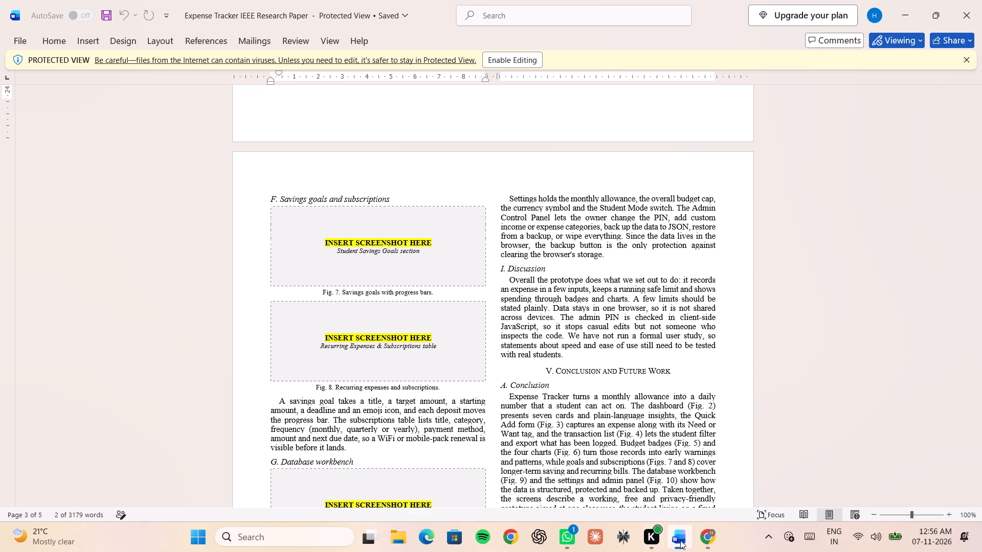
Return to Chrome and start a monthly subscription under Entertainment & Outings, with next due date 24-11-2026 and UPI payment.
click(704, 541)
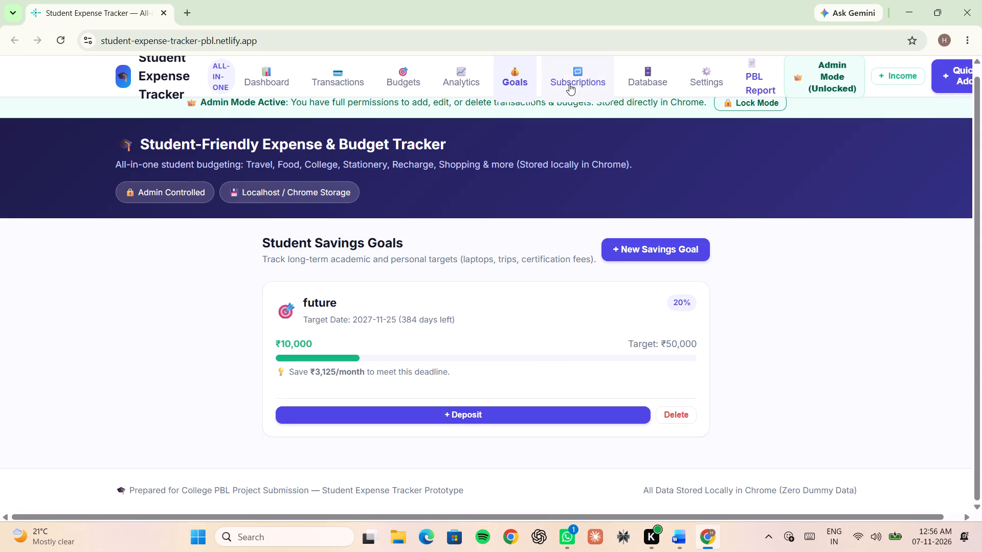
click(569, 84)
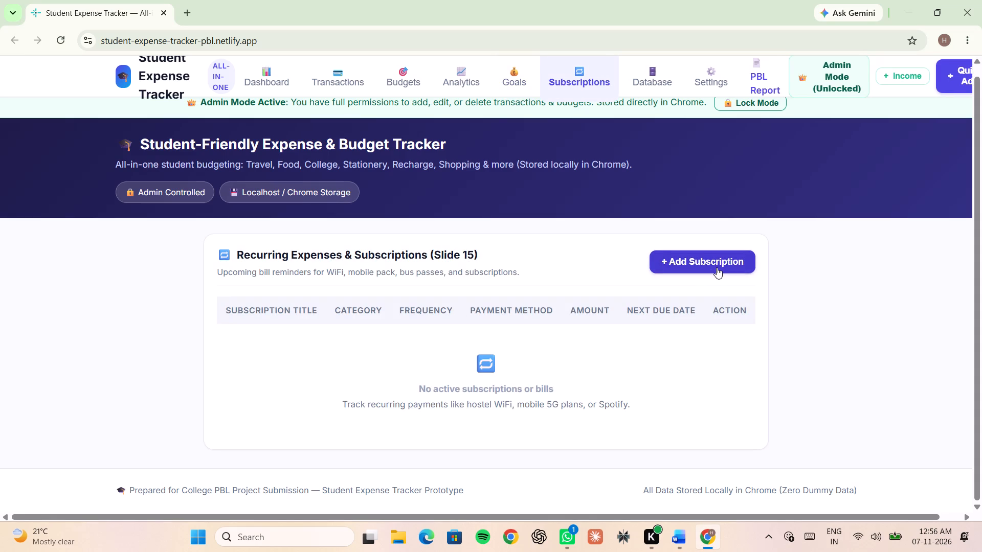
click(717, 267)
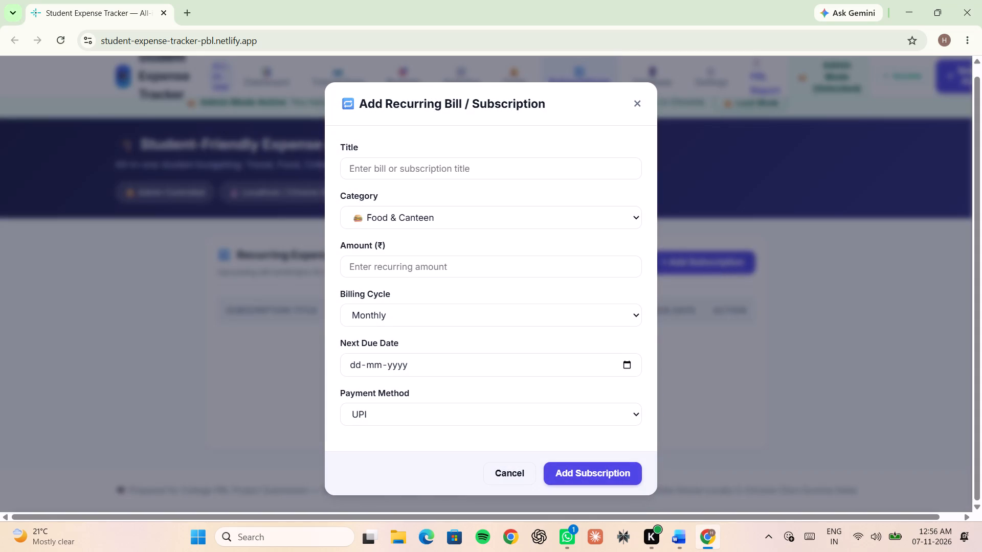
click(517, 167)
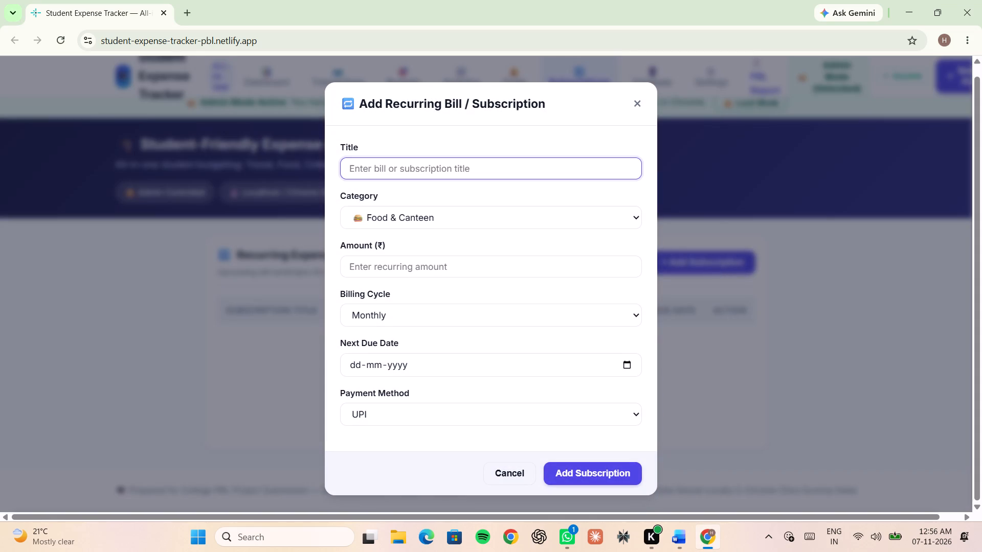
click(516, 212)
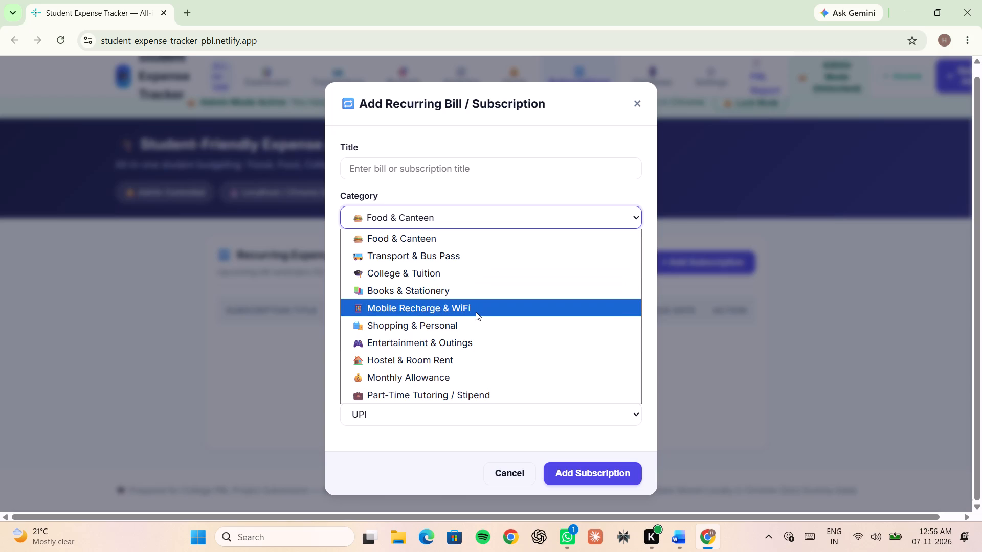
click(461, 341)
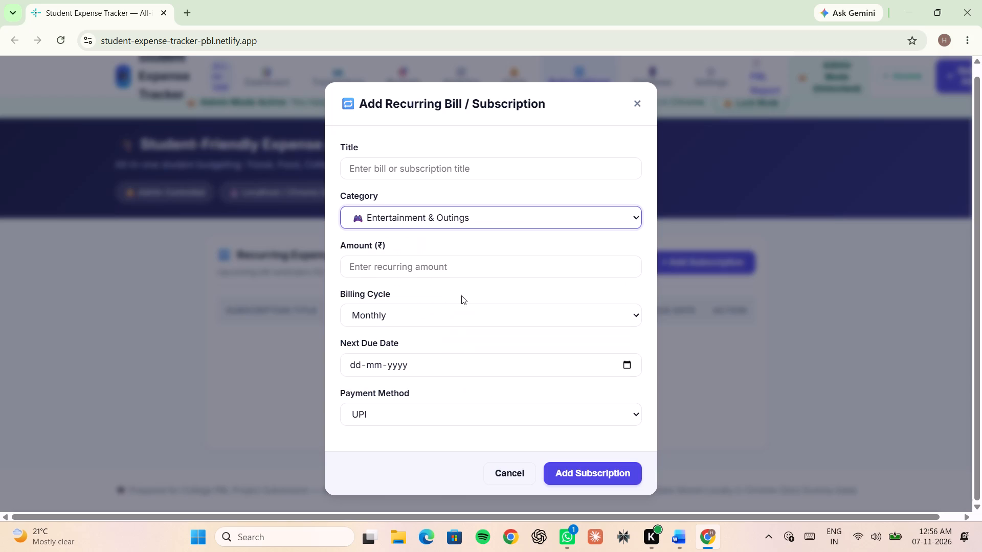
click(489, 274)
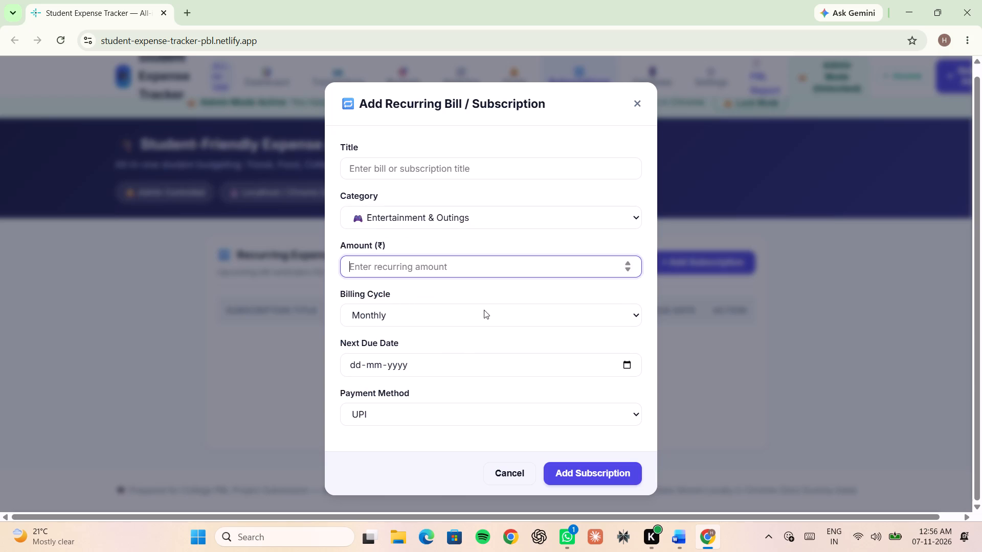
click(478, 314)
click(466, 339)
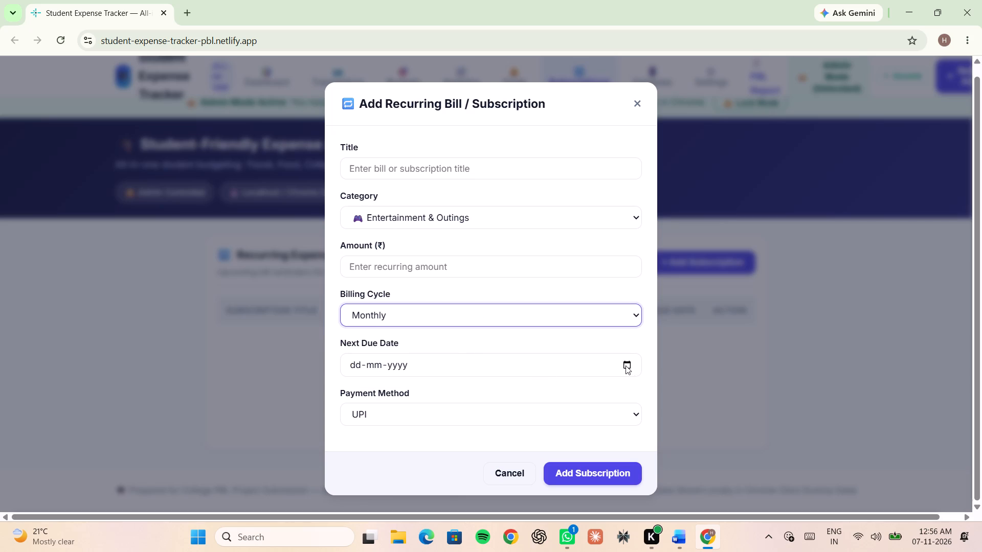
click(626, 365)
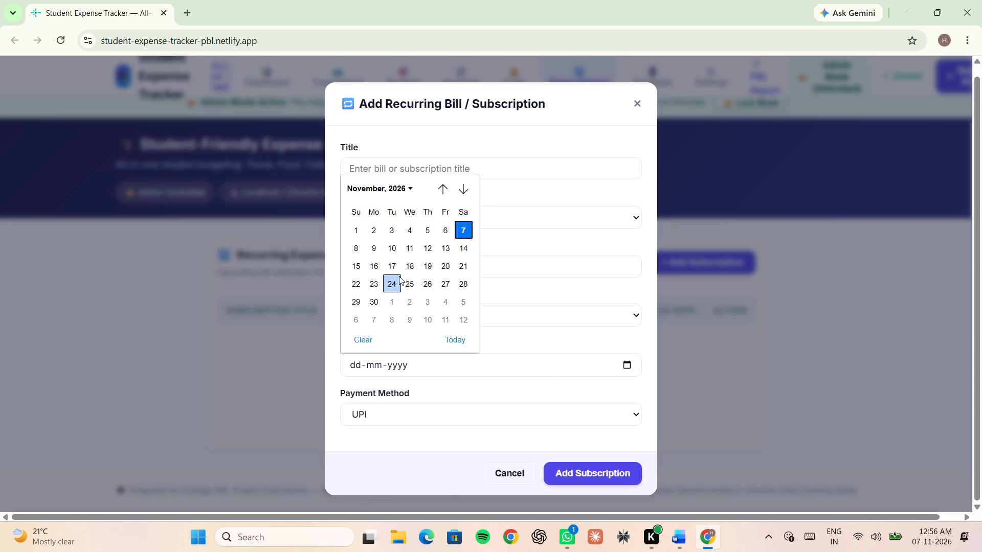
click(397, 278)
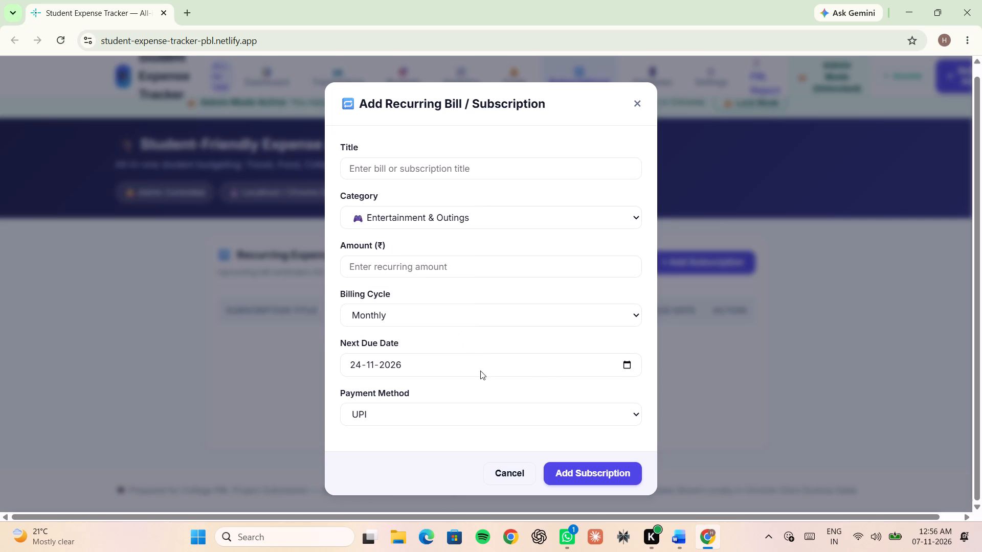
click(514, 422)
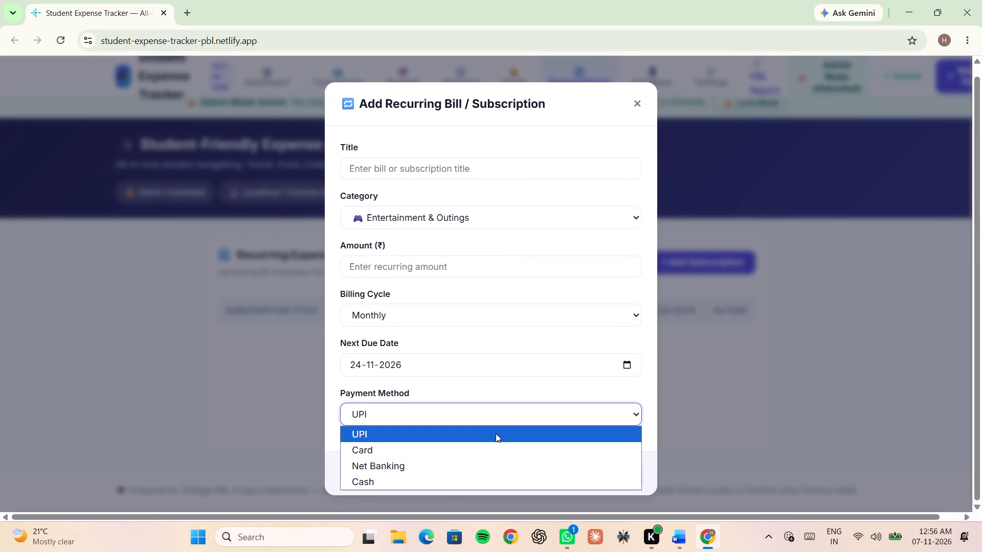
Complete the subscription with UPI payment, amount 628, category Mobile Recharge & WiFi and title "wifi bill", and add it.
click(496, 433)
click(503, 259)
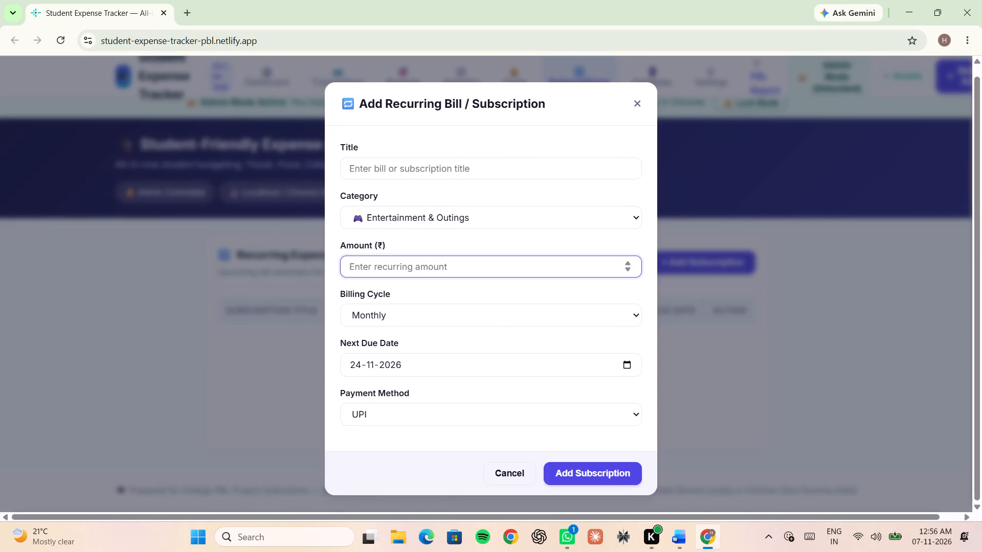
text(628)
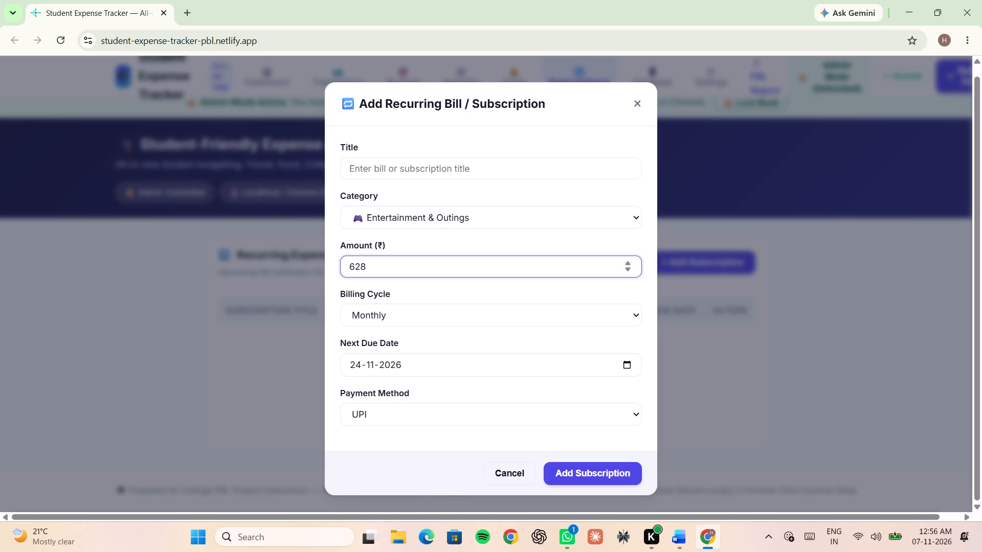
click(536, 214)
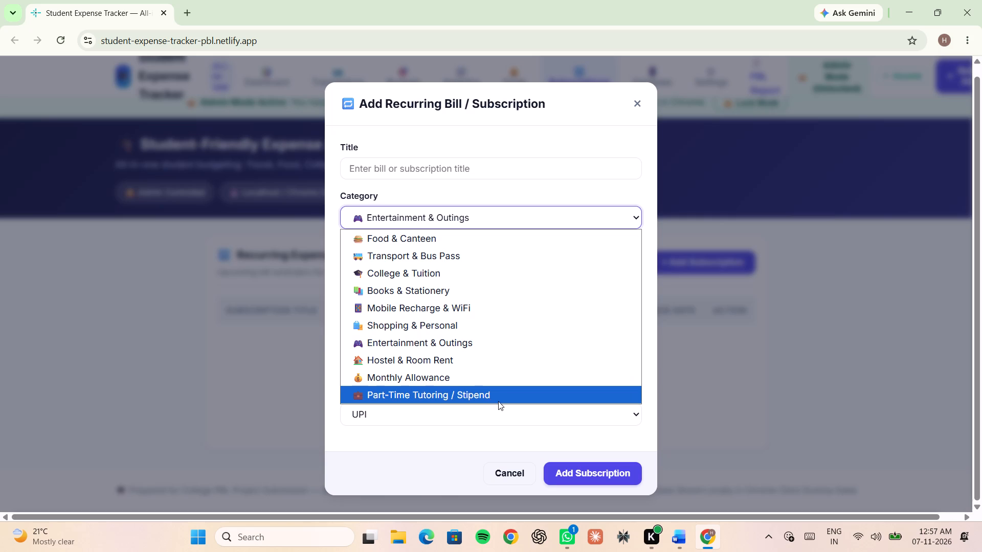
click(464, 314)
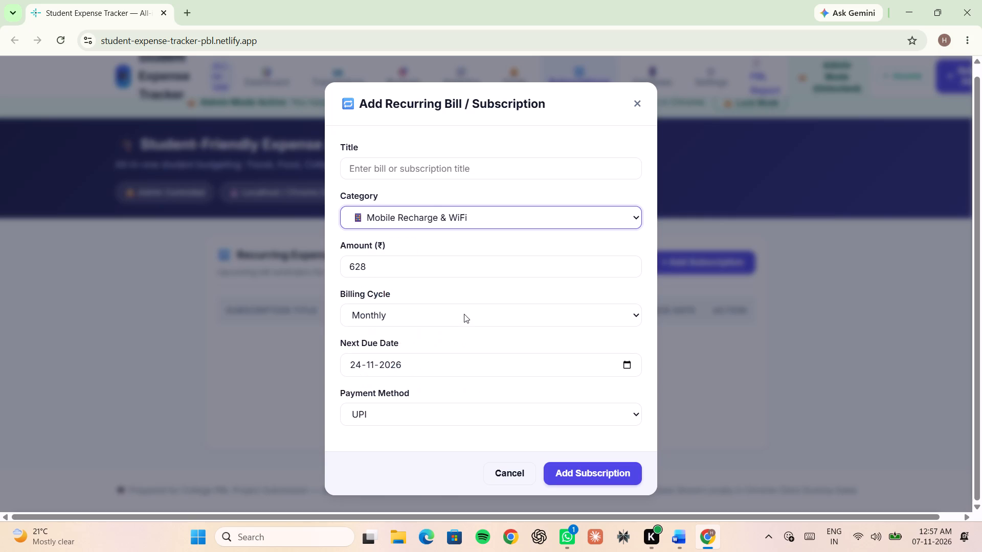
click(498, 175)
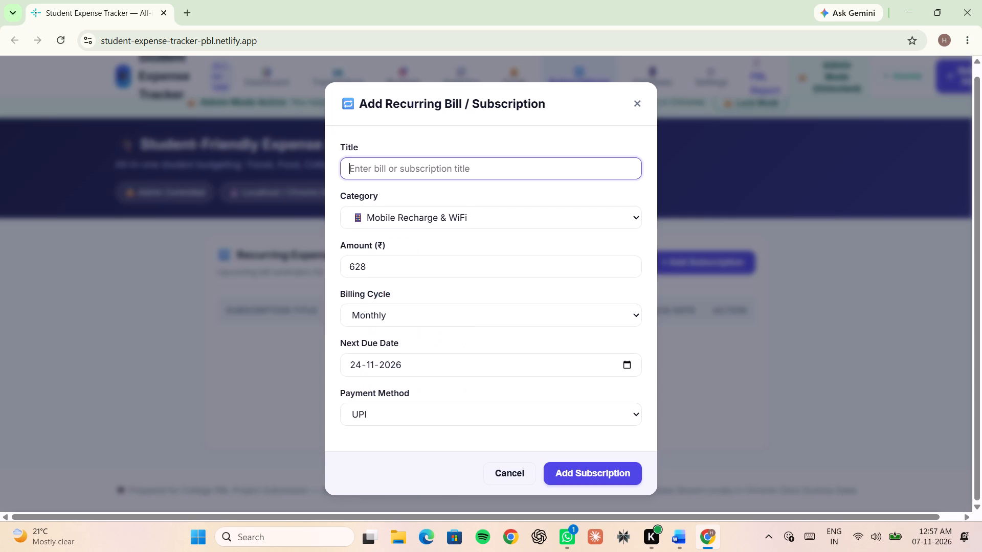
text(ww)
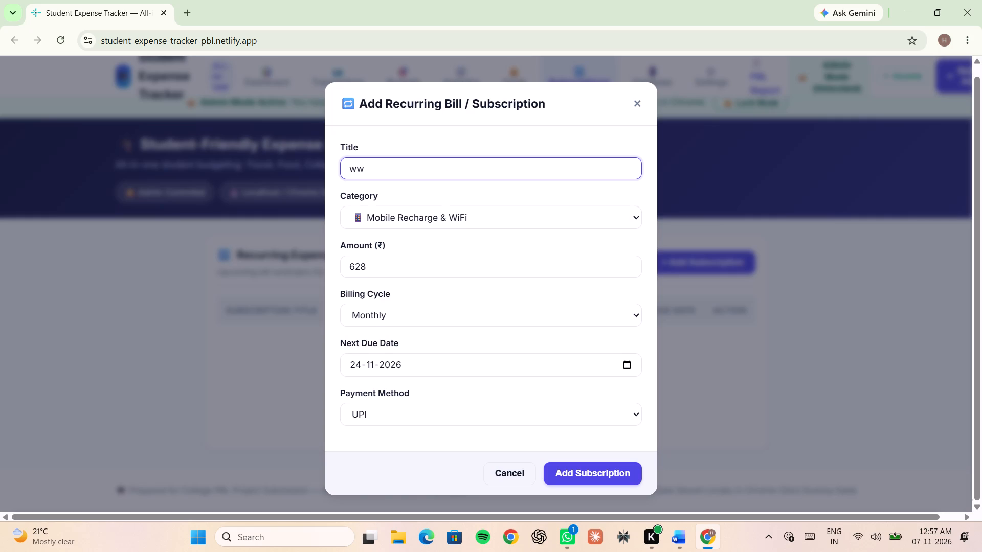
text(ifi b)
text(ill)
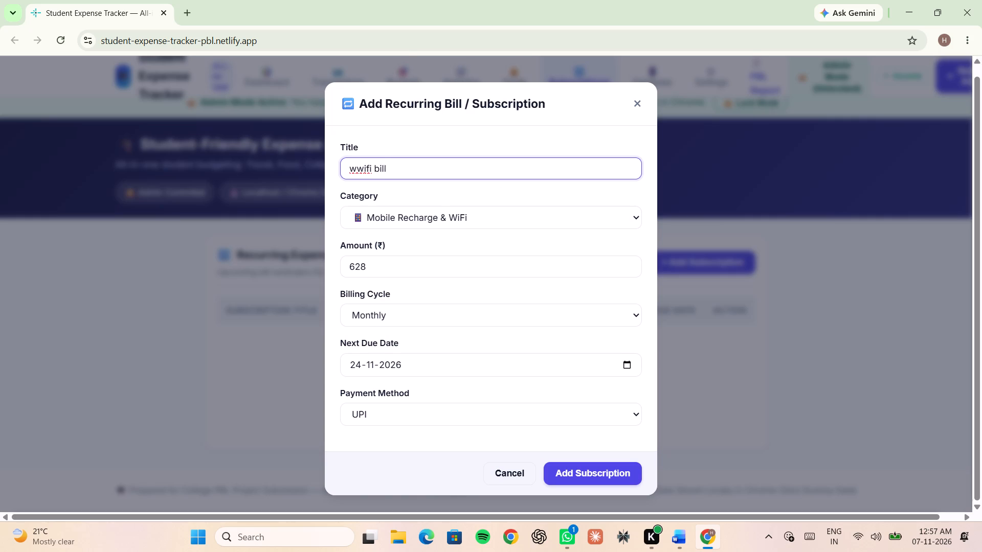
click(356, 170)
key(BackSpace)
click(586, 472)
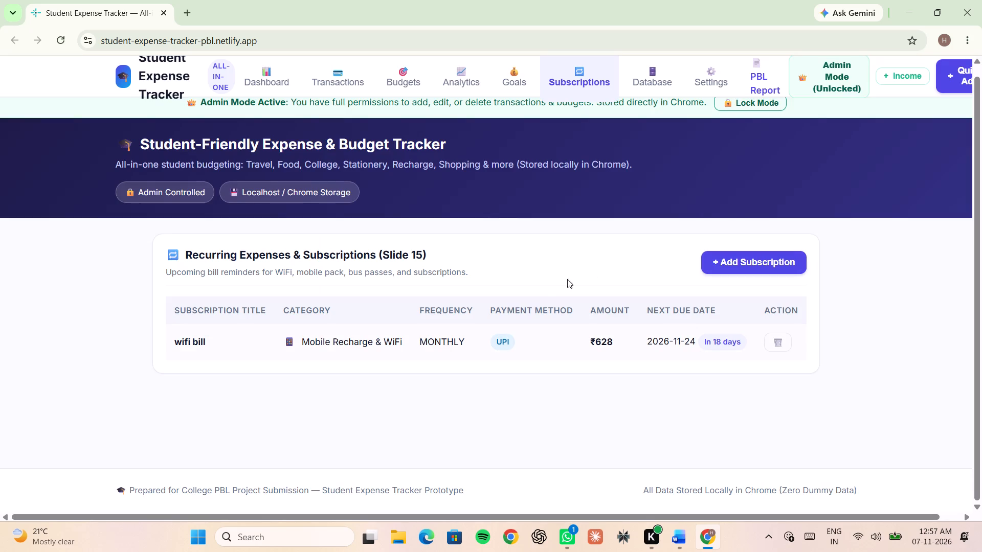
Capture a full-screen snip of the Recurring Expenses & Subscriptions page with the wifi bill entry.
scroll(539, 235, up, 1)
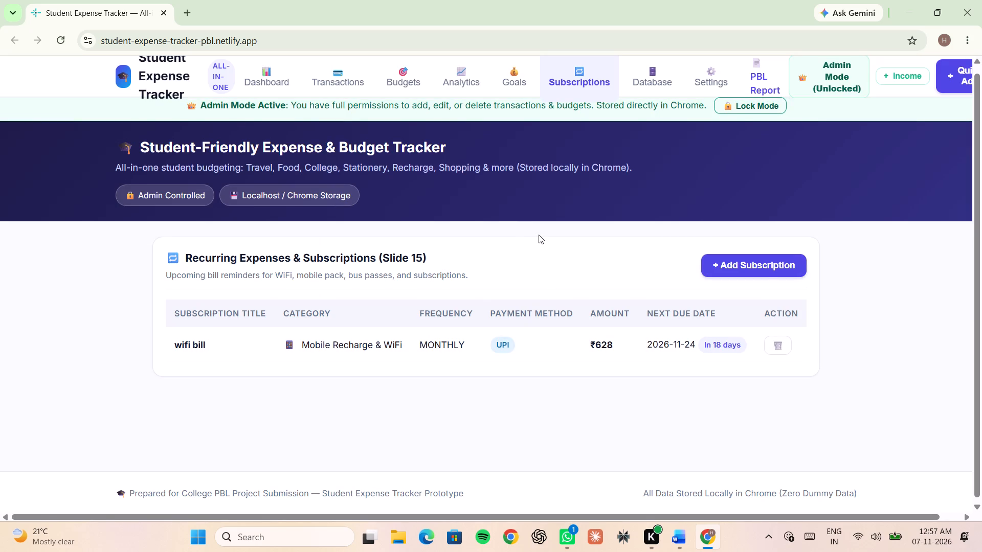
key(shift+super+s)
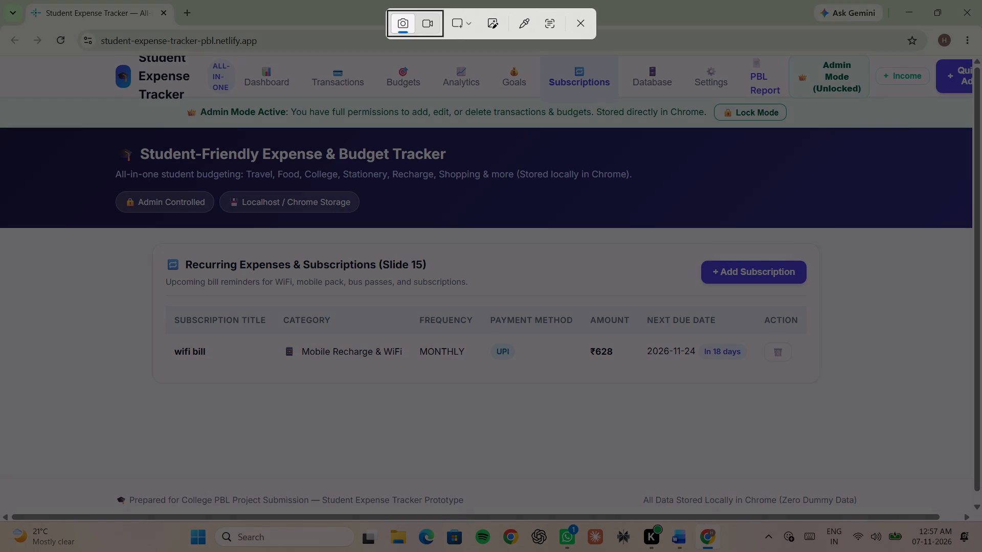
drag(0, 0, 863, 551)
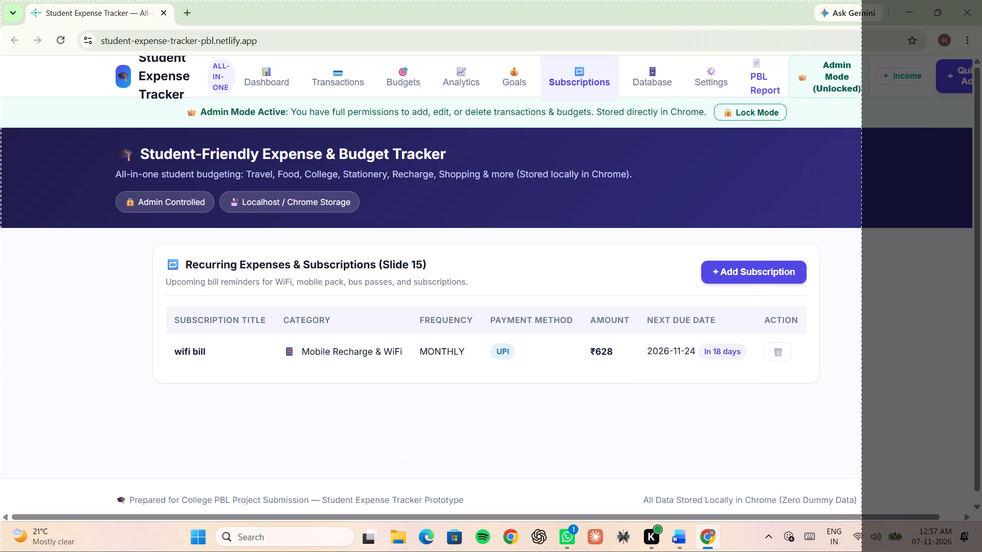
drag(863, 551, 981, 551)
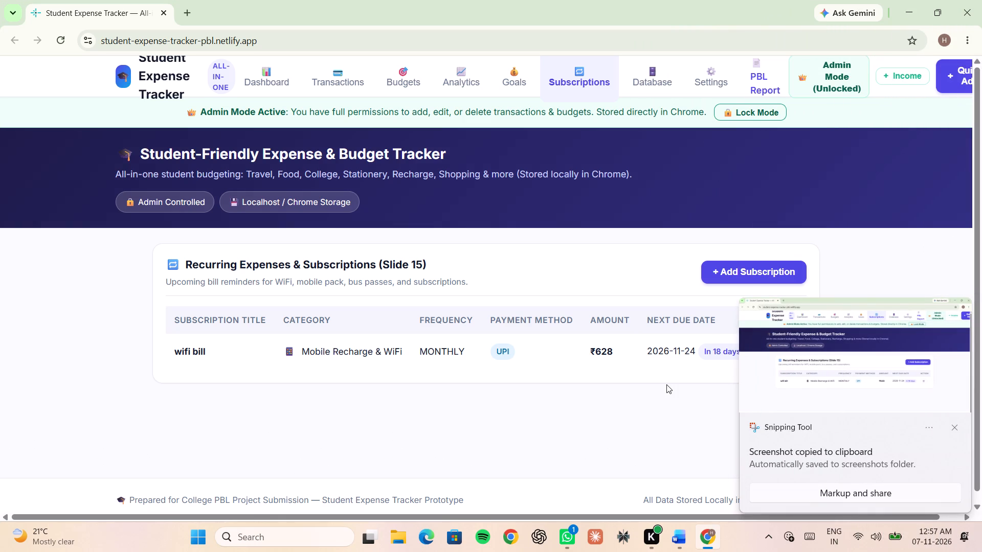
Switch to Word to check which screenshot placeholders follow the recurring subscriptions figure in the paper, and return to Chrome.
click(682, 534)
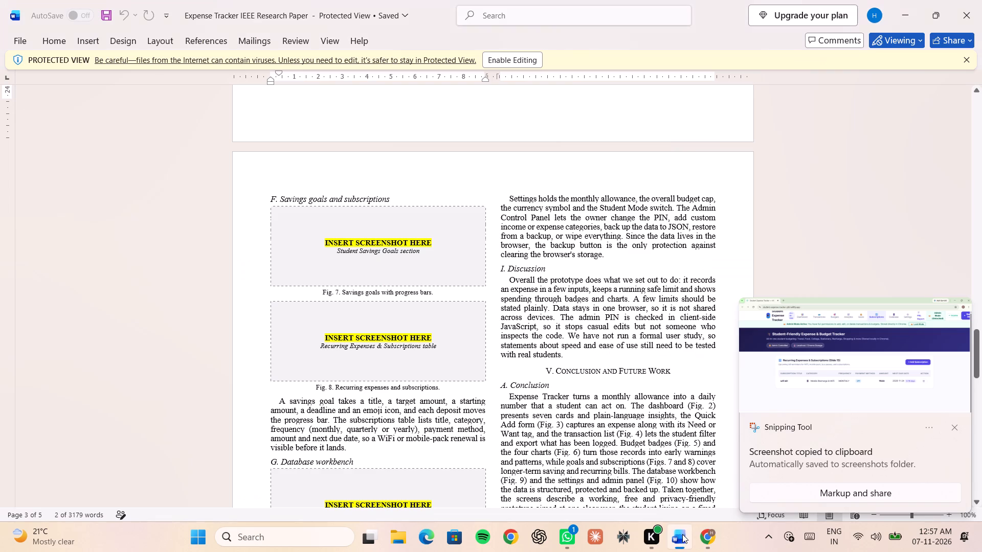
scroll(569, 294, down, 1)
scroll(483, 318, down, 1)
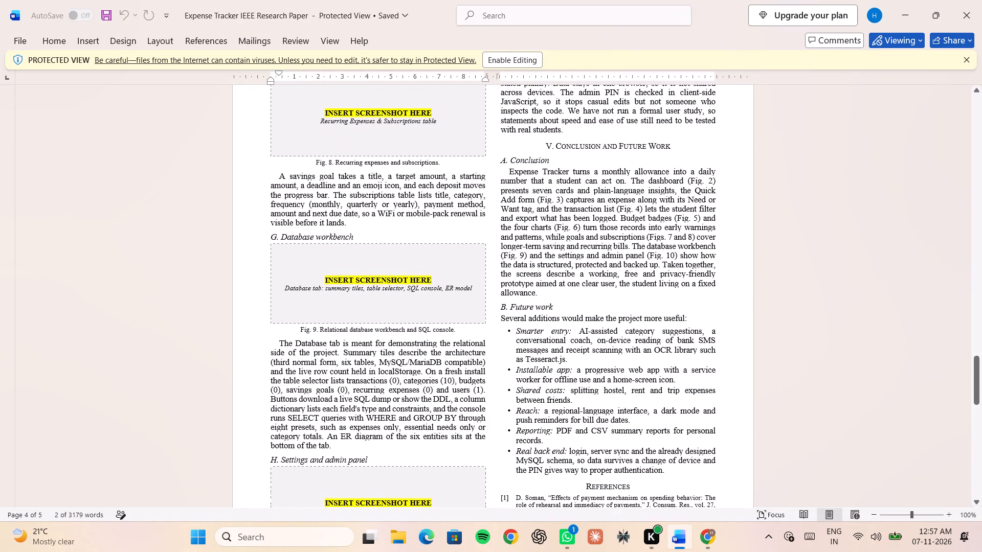
scroll(390, 298, down, 1)
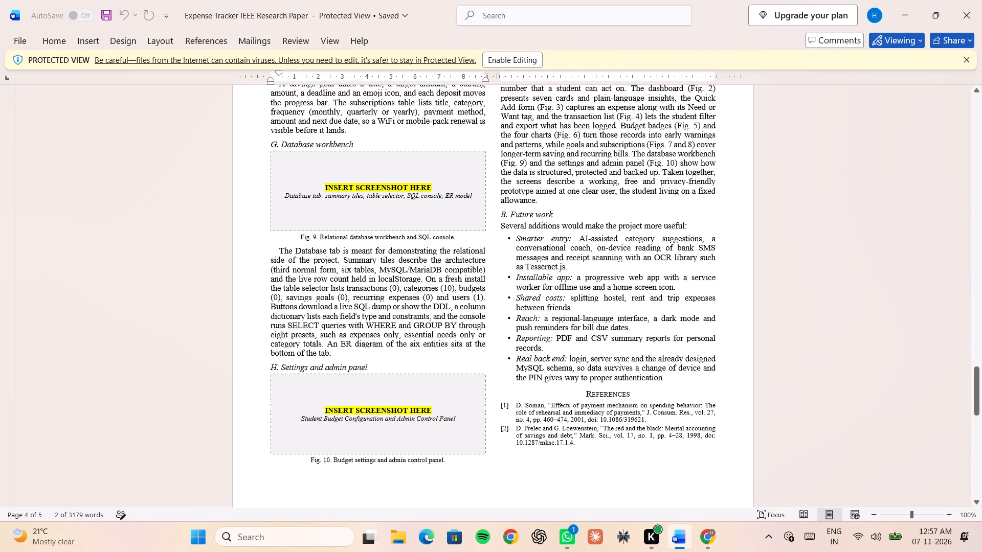
scroll(615, 361, down, 4)
scroll(615, 361, up, 3)
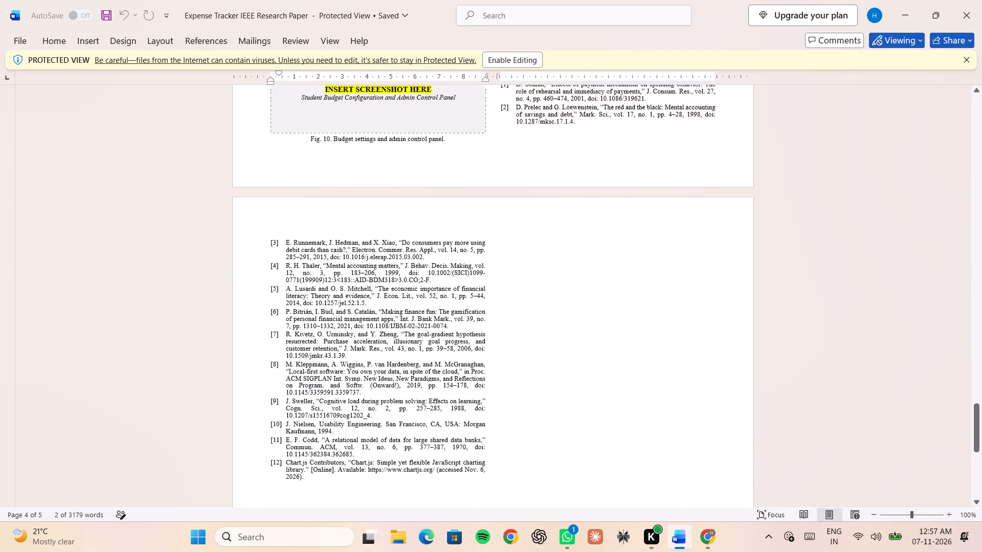
scroll(615, 361, up, 2)
scroll(615, 361, down, 1)
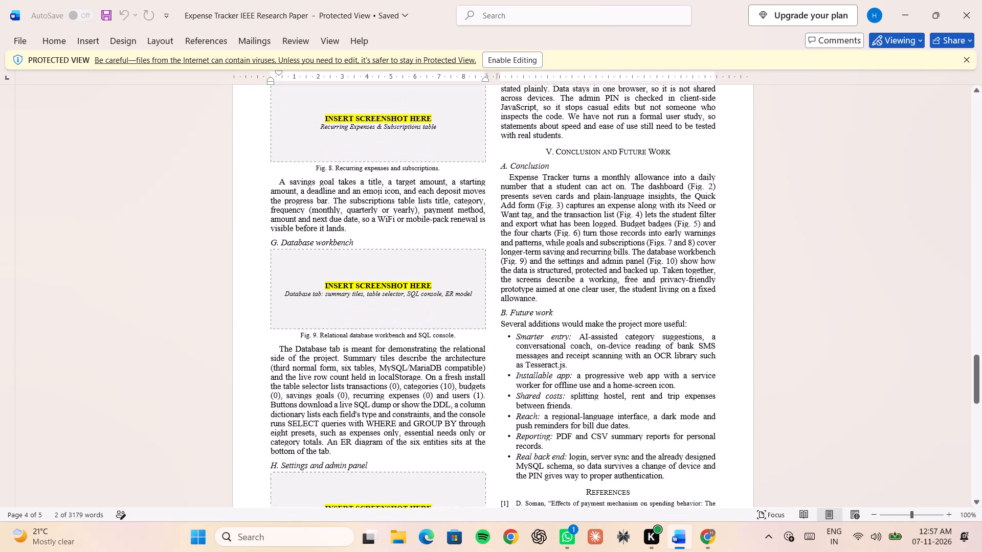
click(702, 538)
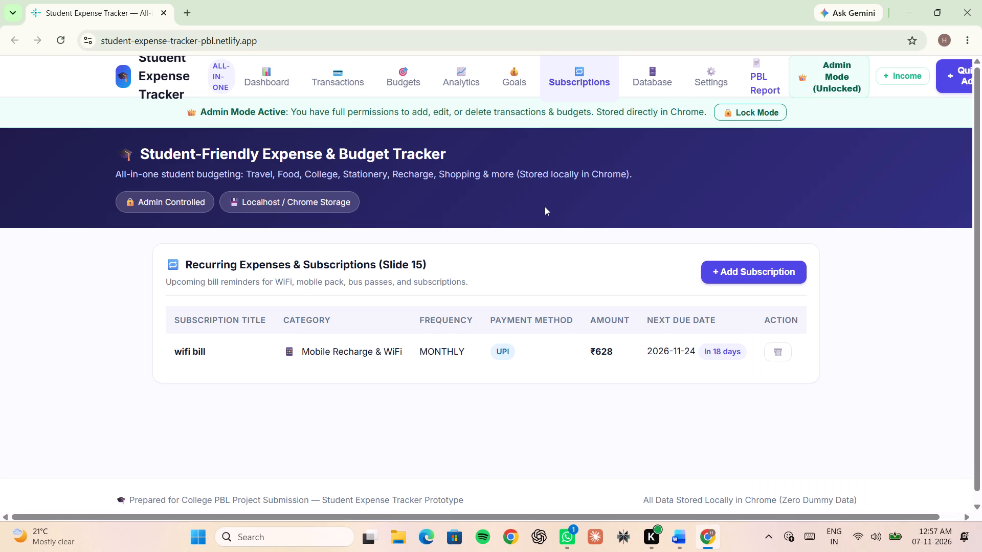
Open the Database page and examine its relational tables, column dictionary, SQL query console and ER schema model.
click(661, 77)
scroll(505, 329, down, 4)
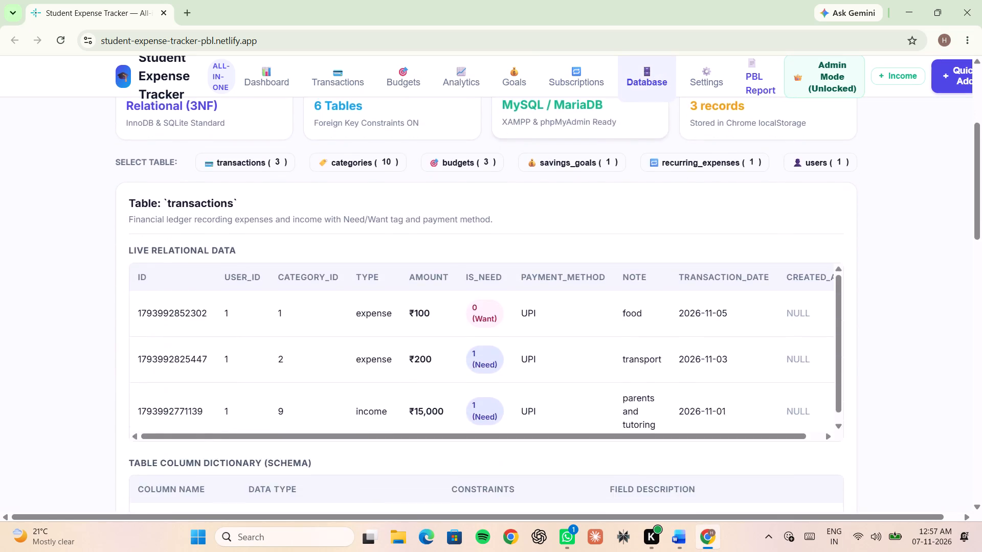
scroll(505, 329, up, 4)
scroll(505, 329, down, 3)
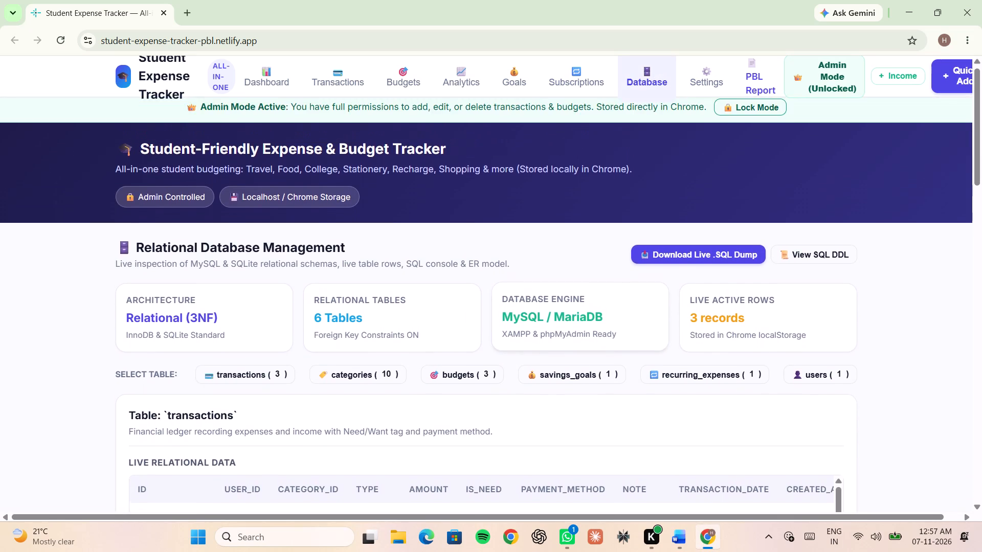
scroll(505, 329, down, 6)
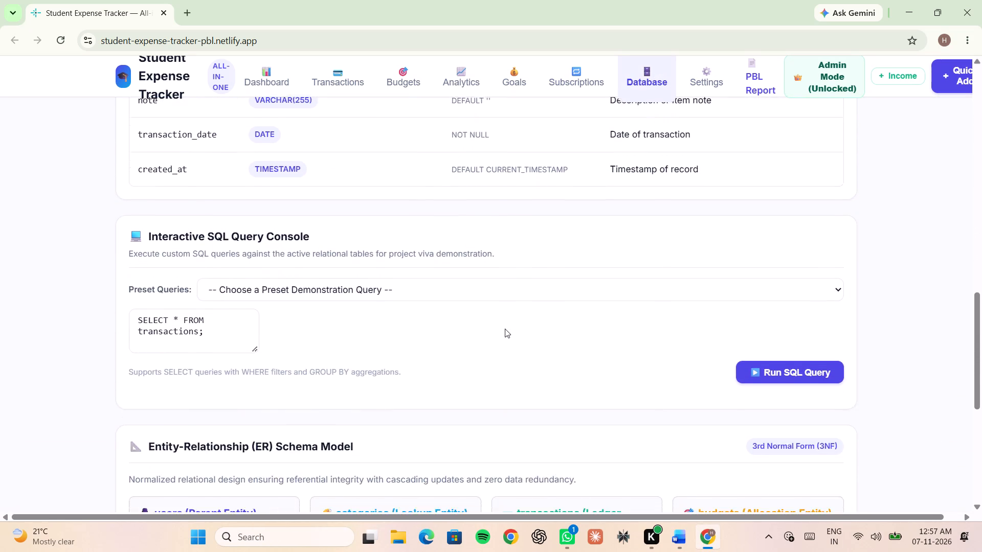
scroll(505, 329, down, 3)
Capture a full-screen snip of the Database page framed from the Relational Database Management heading down to the live transactions data.
scroll(505, 329, up, 13)
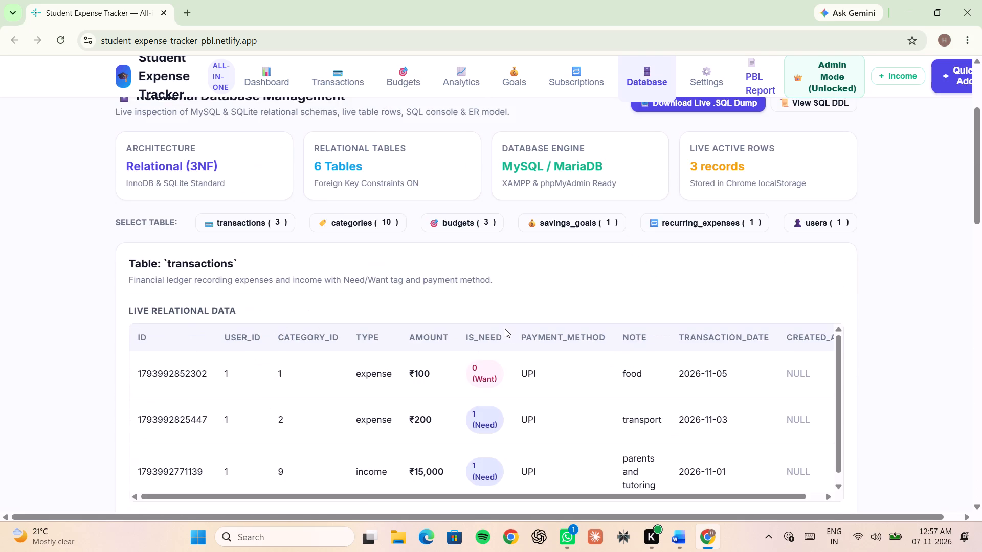
scroll(505, 329, down, 1)
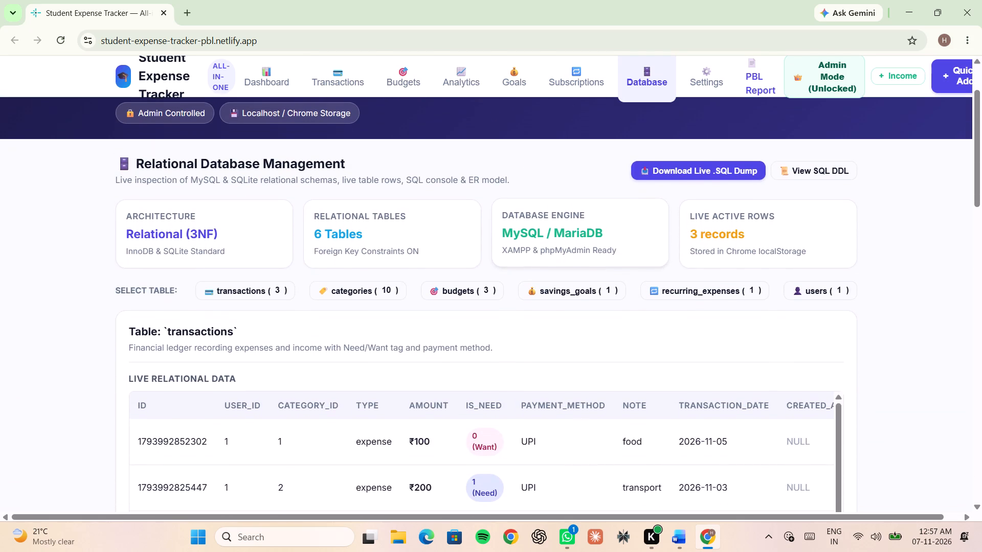
scroll(505, 329, down, 3)
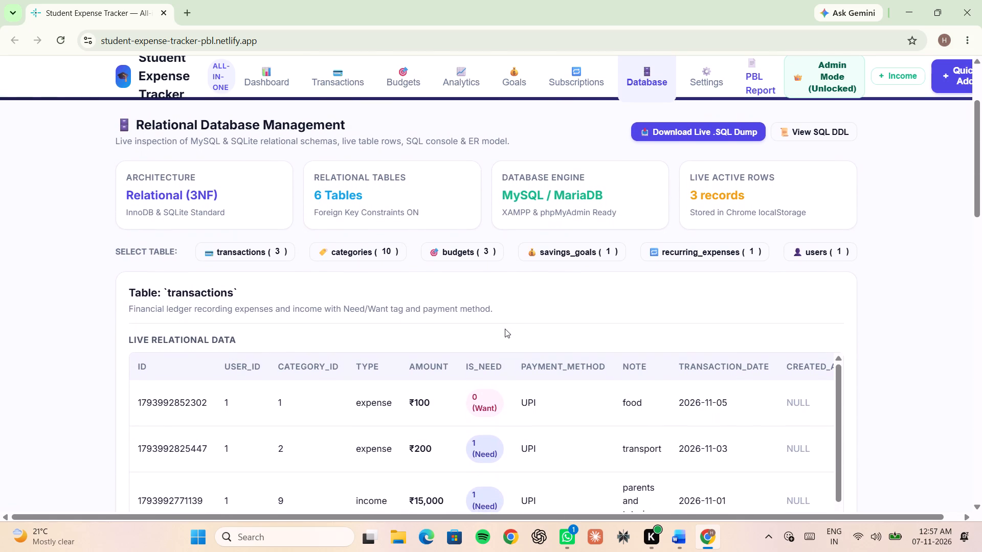
scroll(505, 329, down, 2)
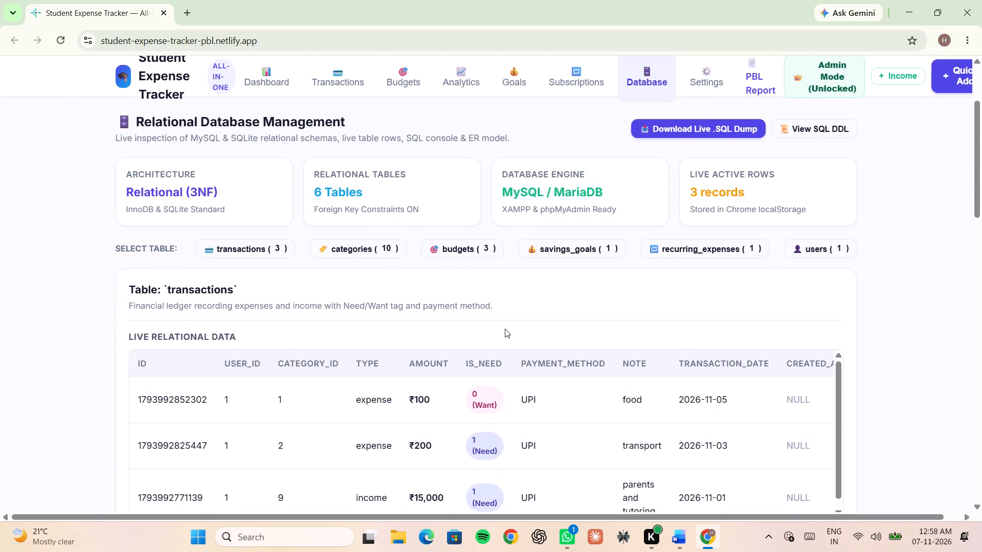
key(shift+super+s)
drag(0, 0, 855, 551)
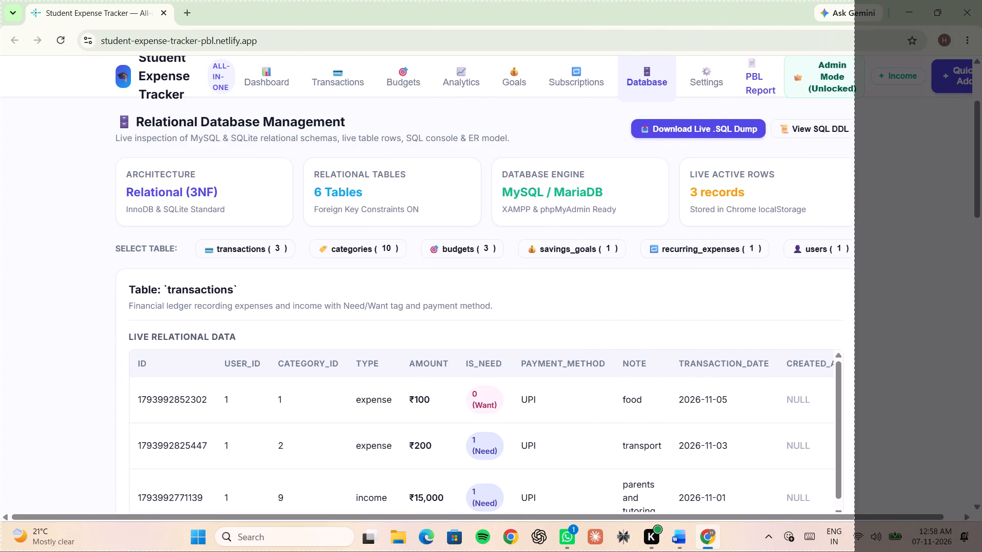
drag(855, 551, 981, 551)
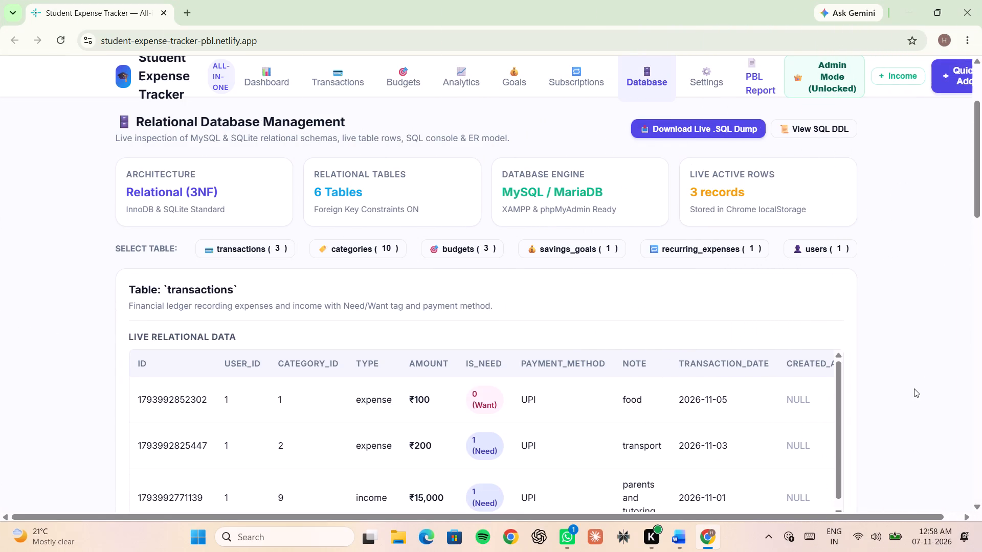
Examine the live transactions table, its column dictionary and the SQL console for another view worth capturing.
scroll(586, 250, down, 4)
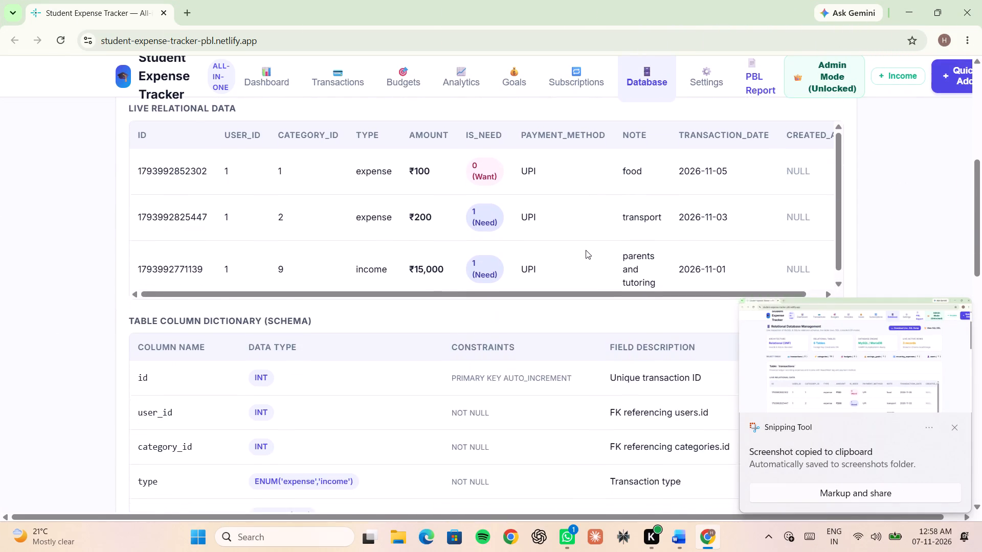
scroll(586, 250, right, 2)
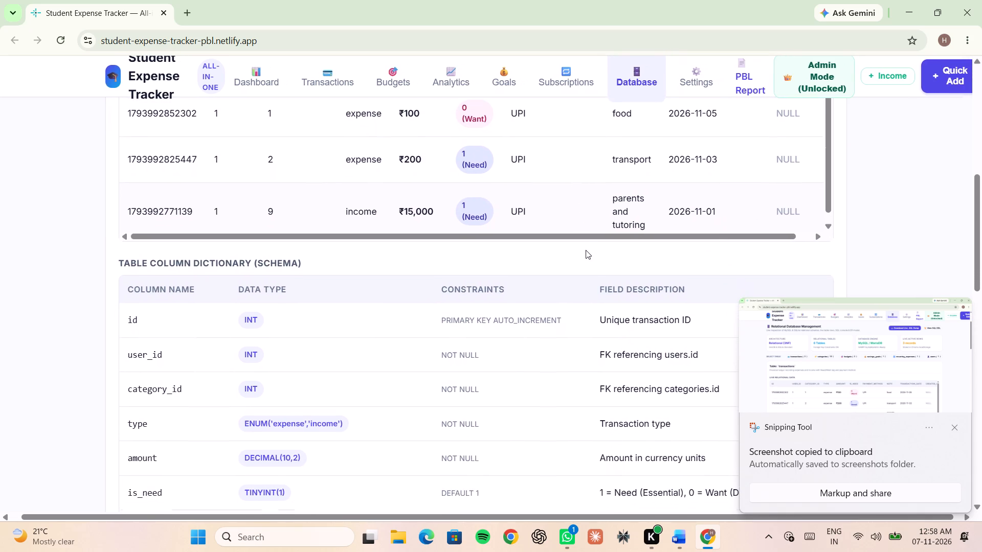
scroll(586, 250, right, 1)
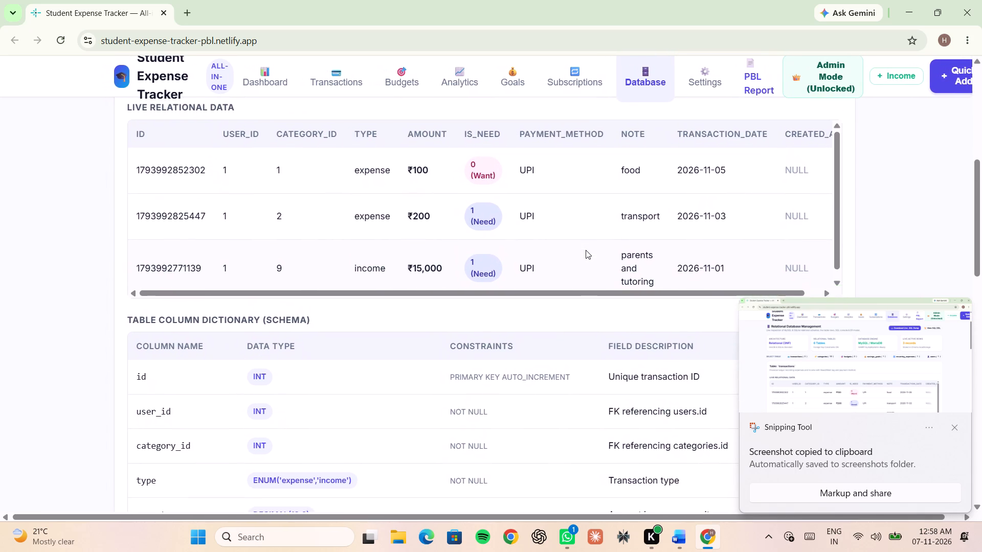
scroll(586, 250, right, 1)
scroll(586, 250, up, 1)
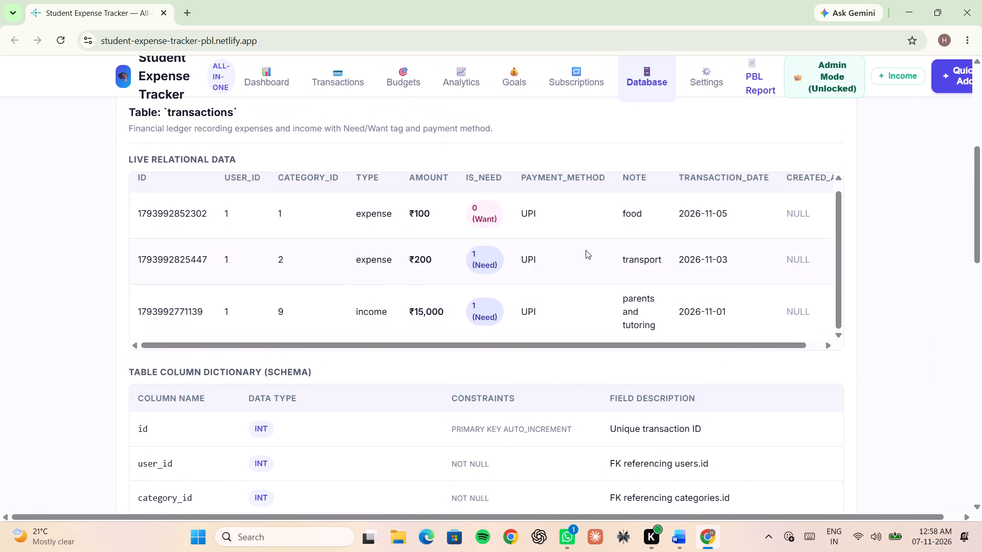
scroll(586, 250, up, 1)
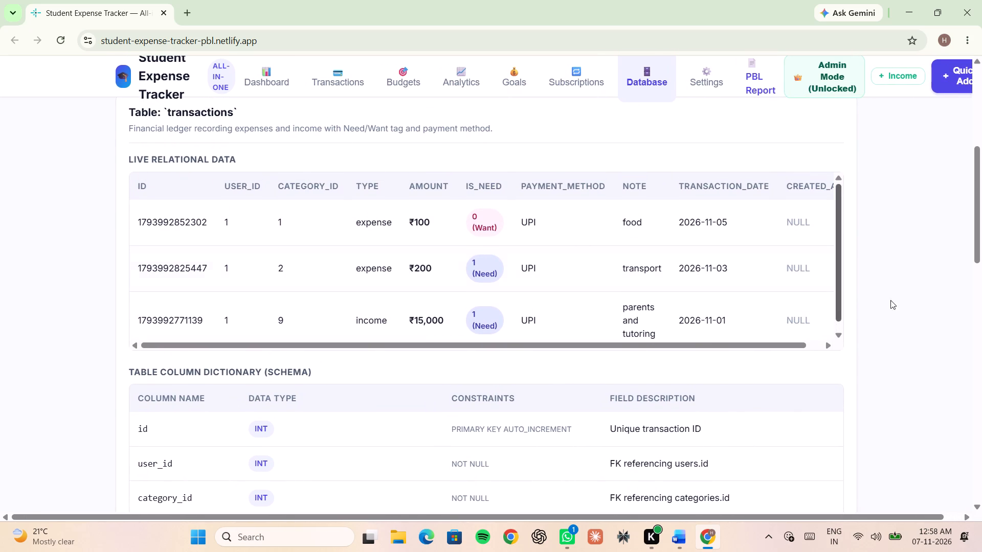
scroll(929, 311, right, 1)
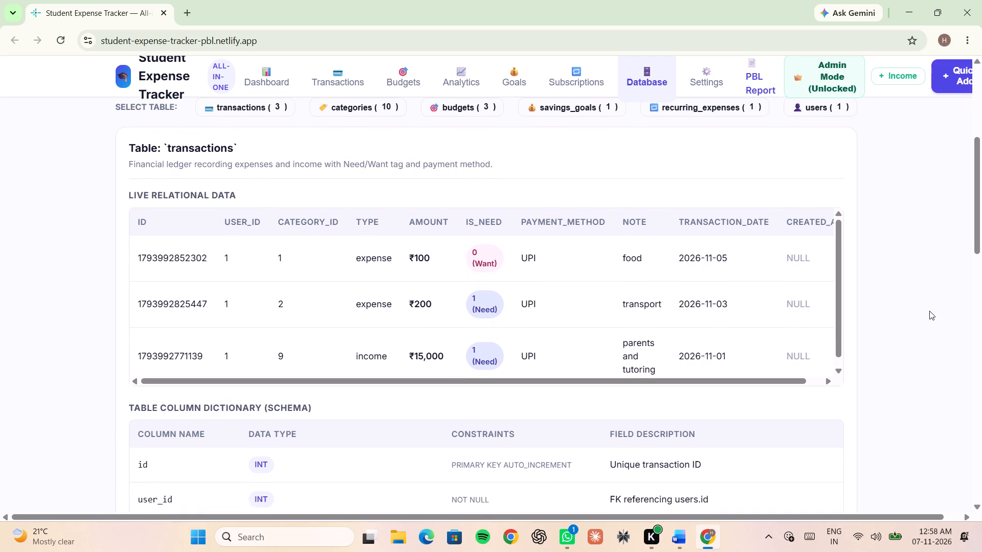
scroll(929, 311, right, 2)
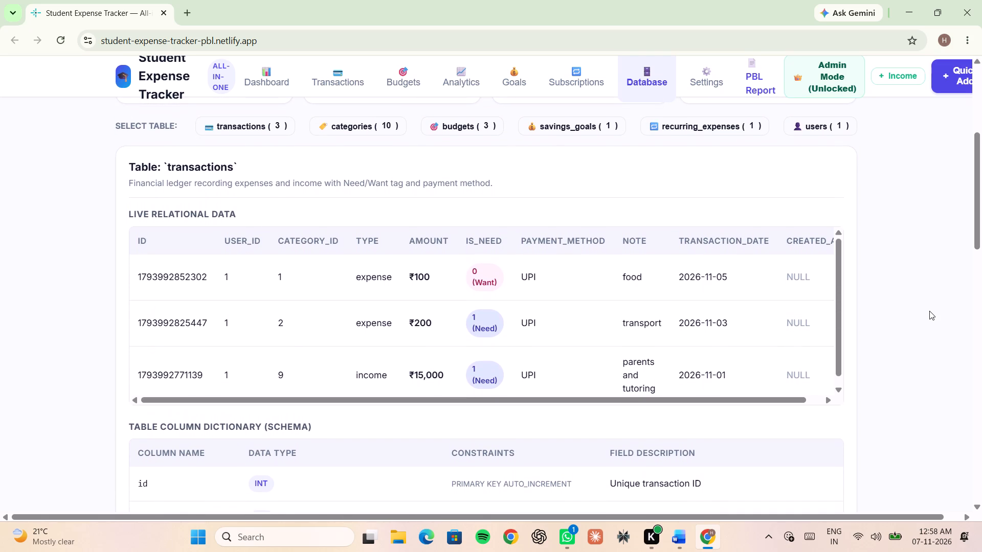
scroll(929, 311, down, 6)
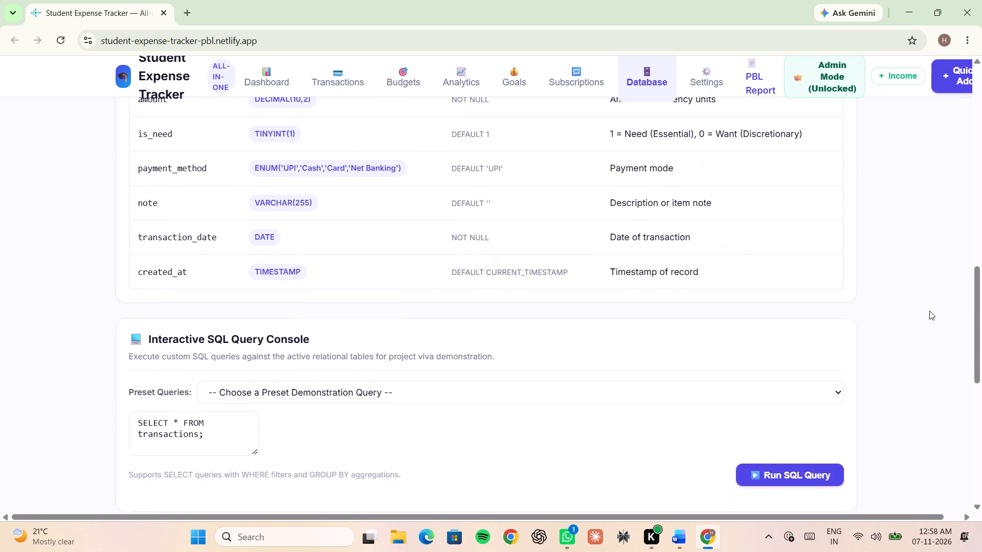
Capture a full-screen snip of the Database page showing the table selector, the transactions rows and the column dictionary heading.
scroll(929, 311, up, 2)
scroll(929, 311, right, 1)
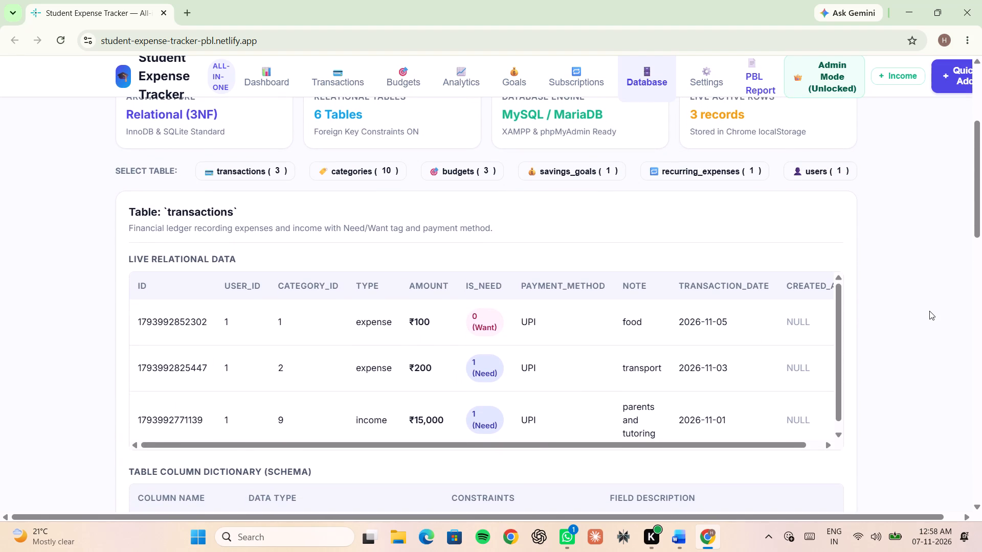
key(shift+super+s)
drag(0, 0, 662, 551)
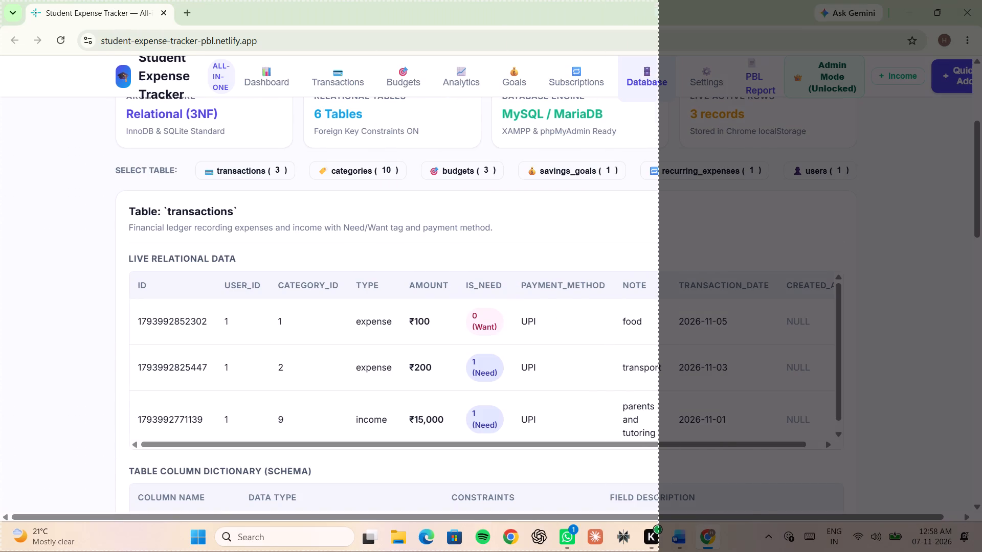
drag(662, 551, 963, 547)
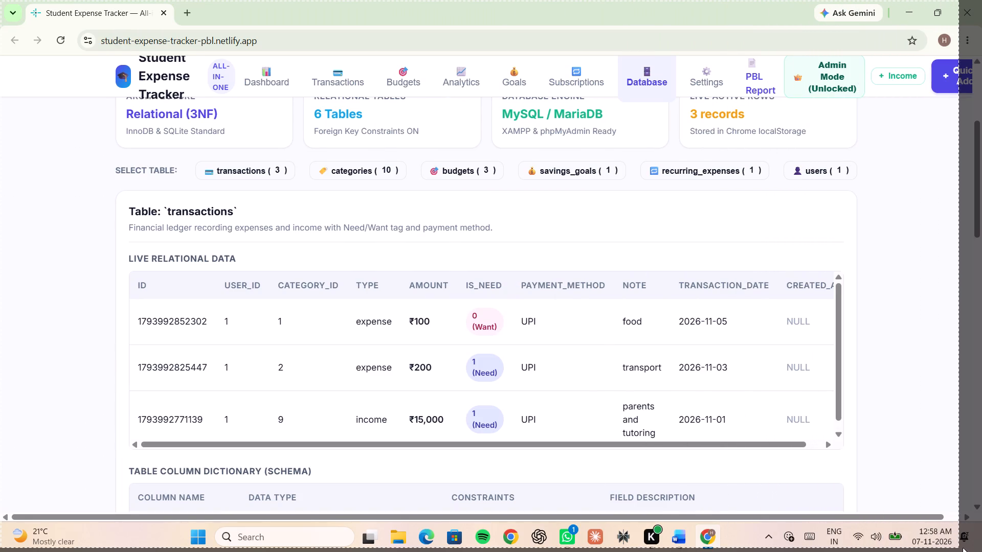
drag(963, 547, 981, 548)
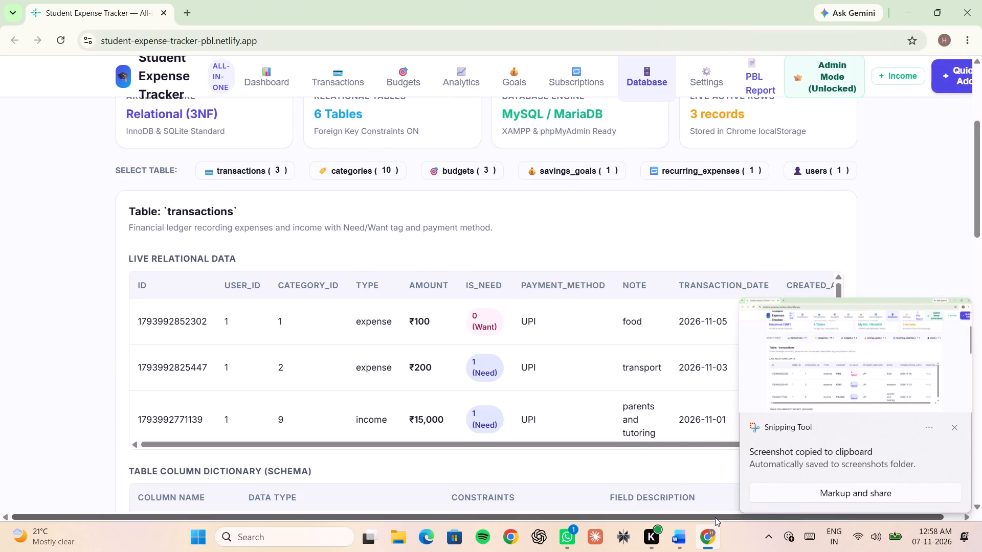
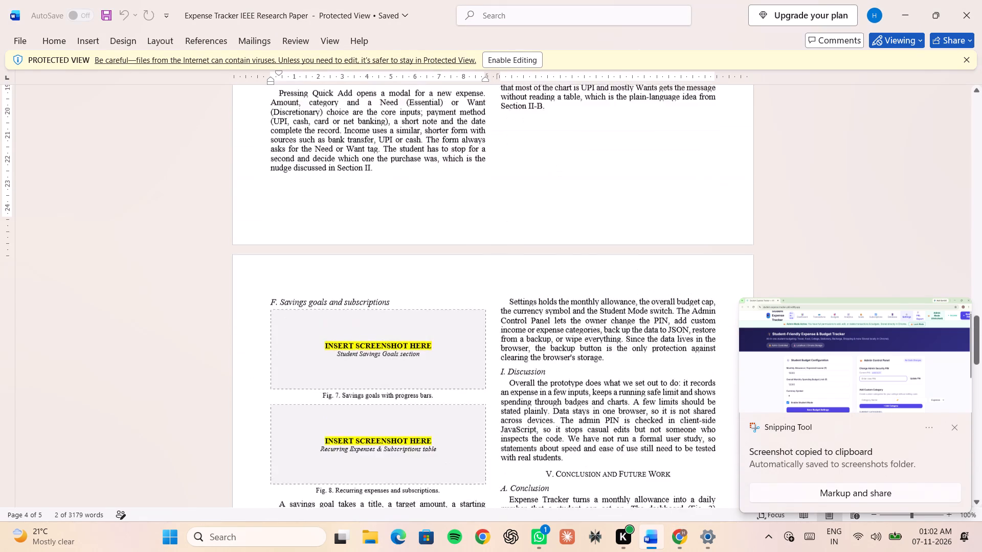
scroll(376, 322, up, 5)
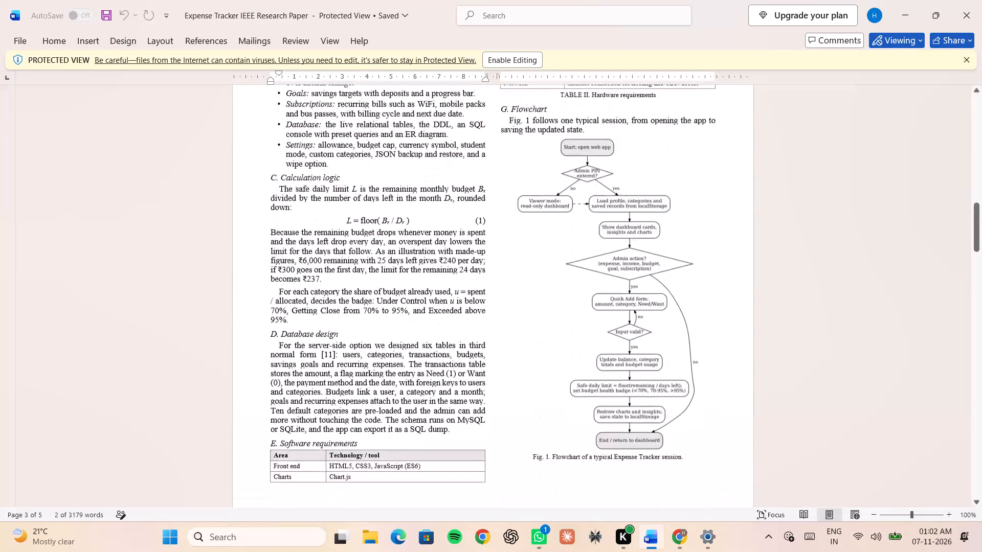
click(383, 551)
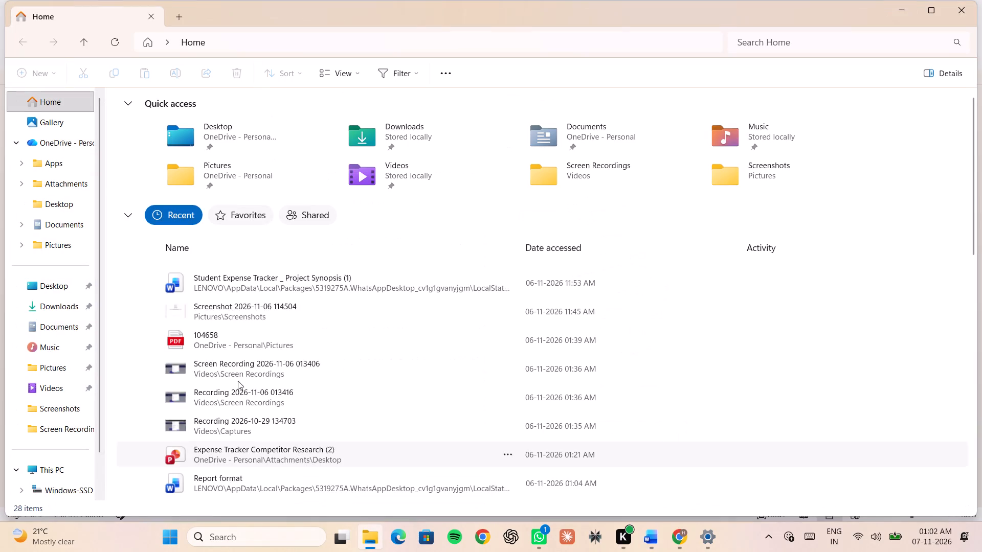
click(54, 404)
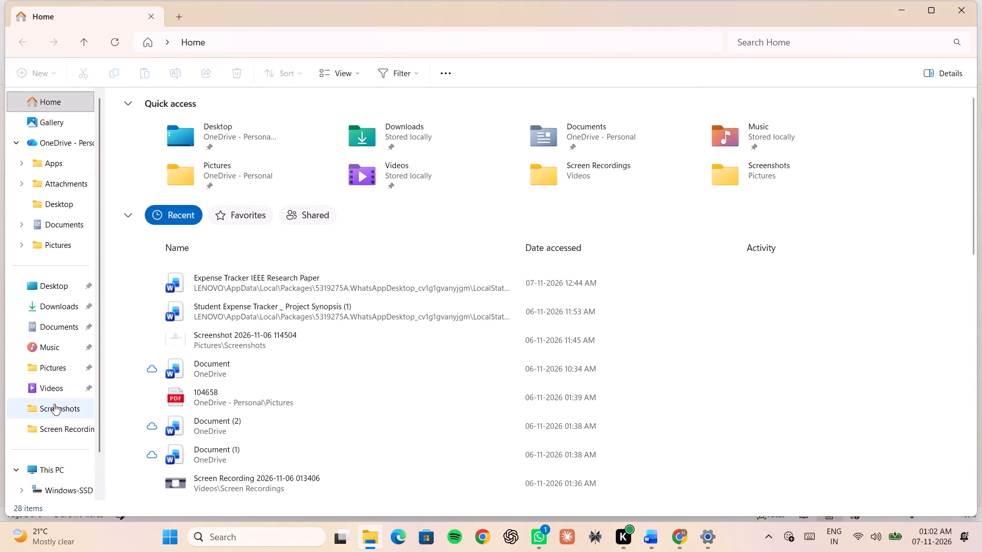
scroll(619, 376, down, 3)
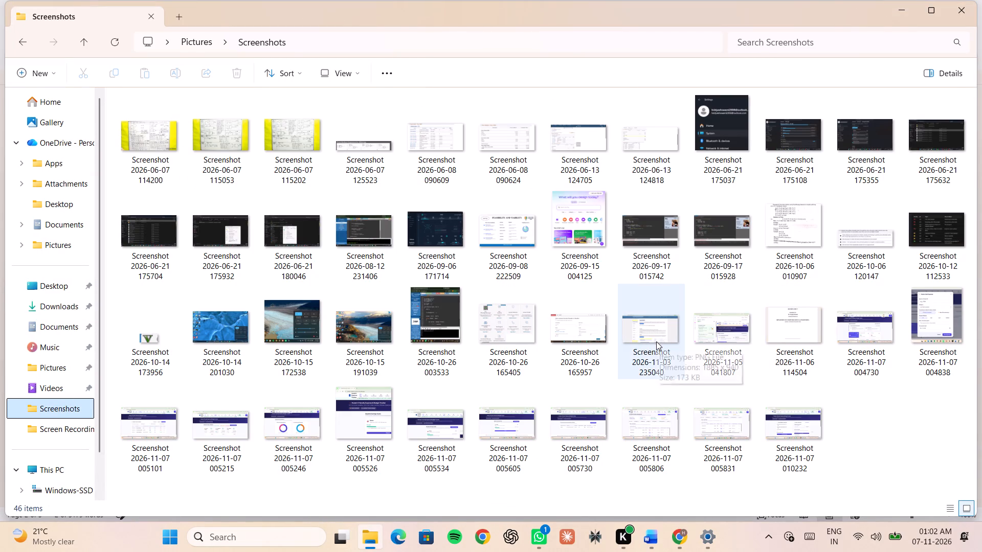
double_click(509, 328)
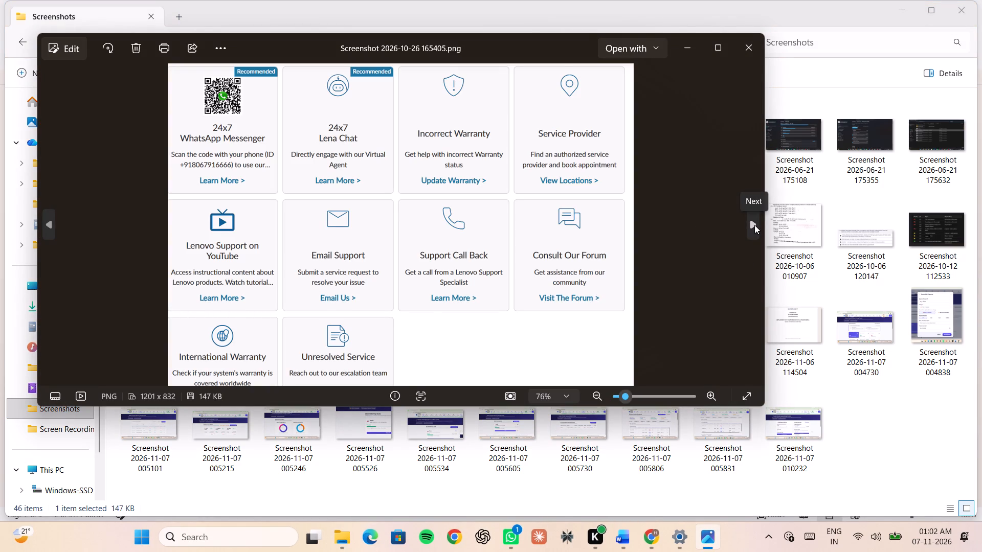
click(754, 225)
click(754, 225)
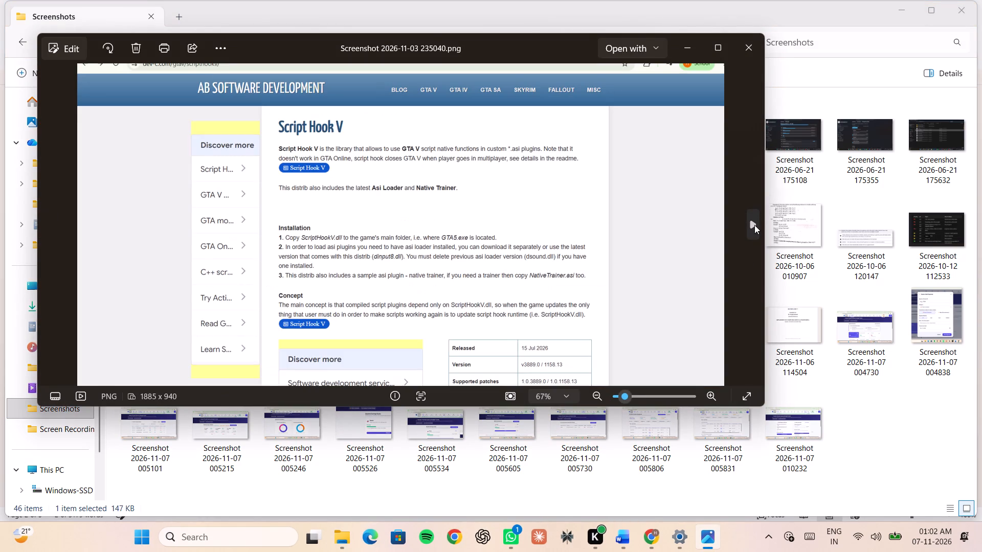
click(754, 225)
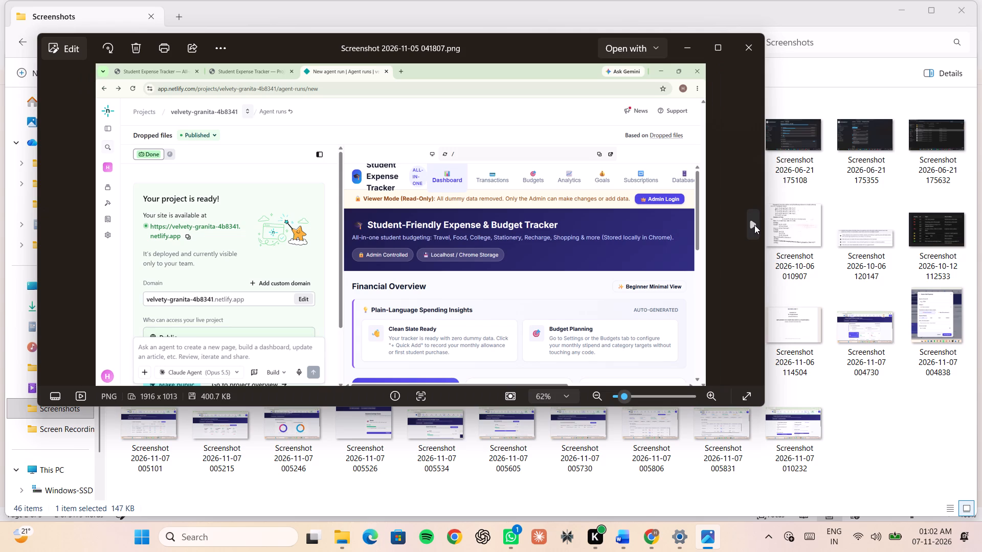
click(754, 225)
click(754, 225)
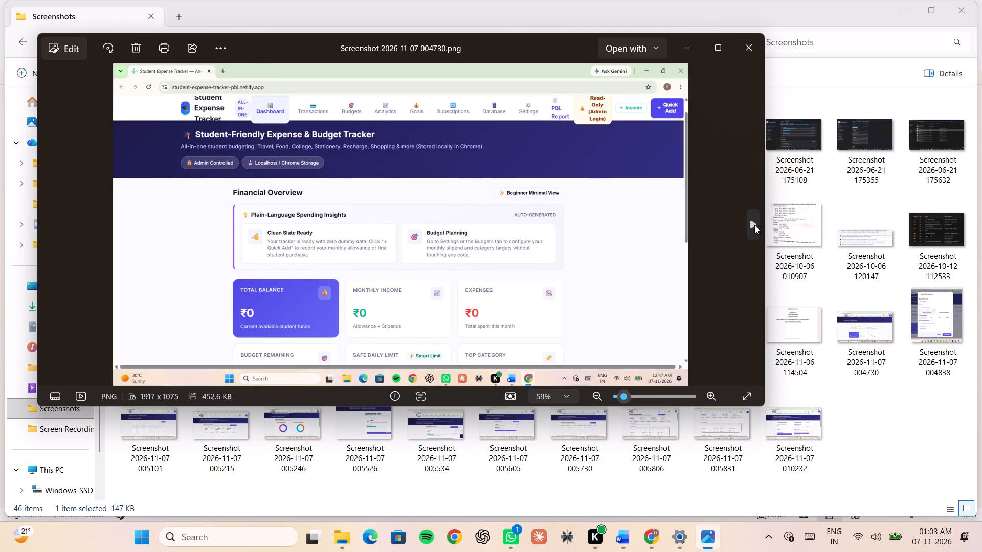
click(754, 225)
click(754, 225)
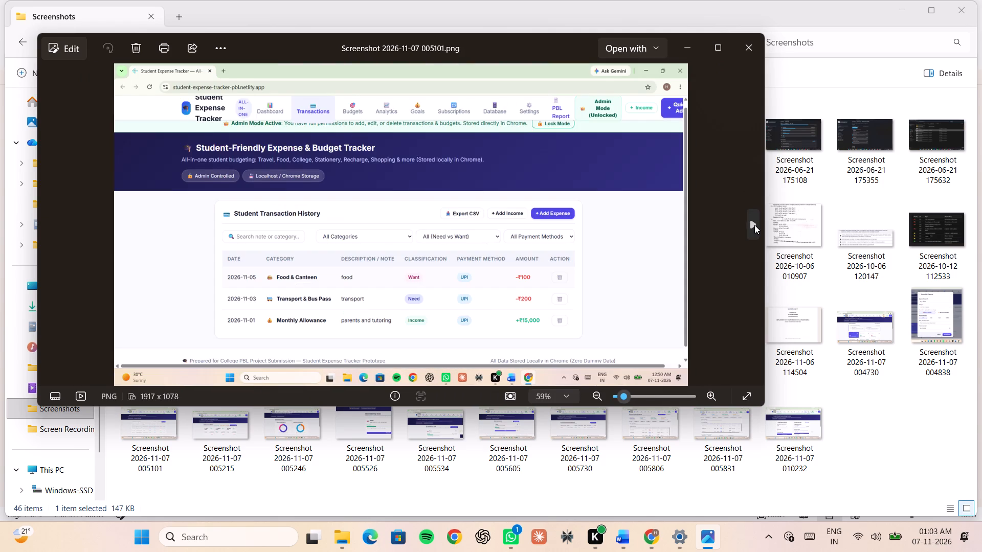
click(754, 225)
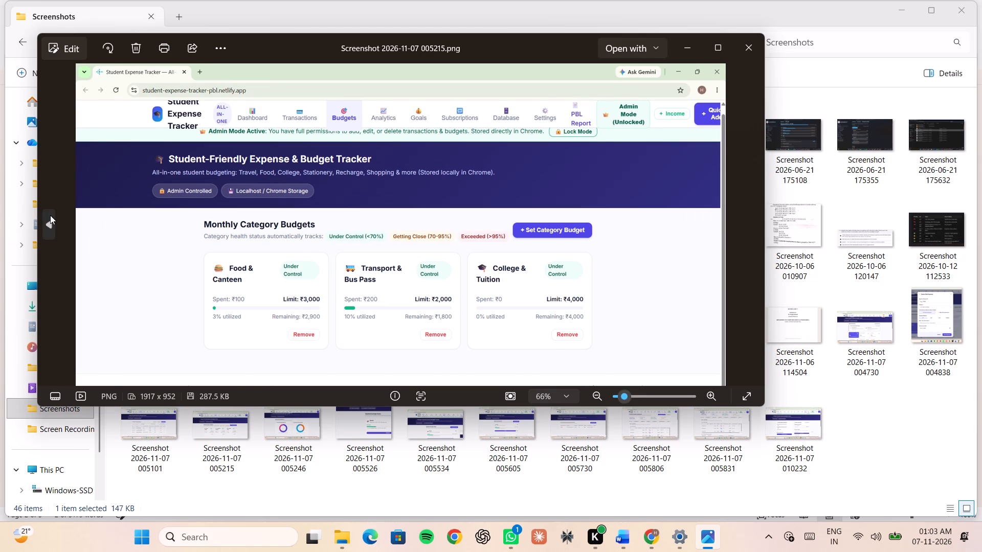
click(50, 215)
click(50, 182)
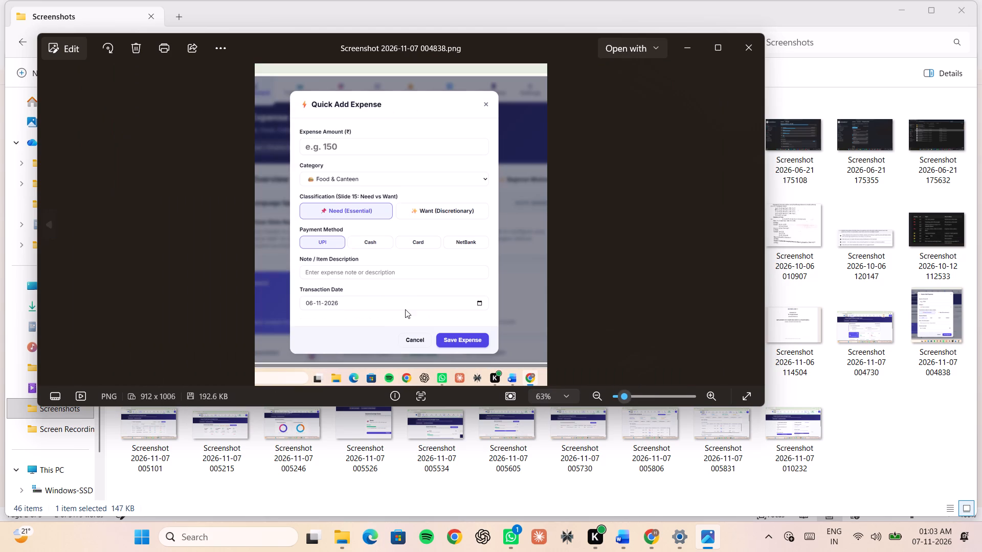
click(749, 201)
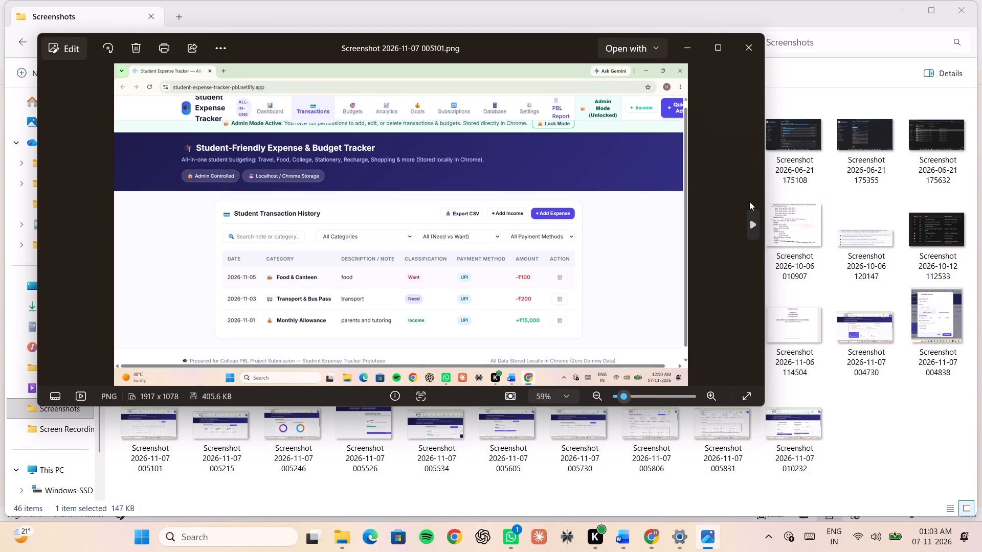
click(749, 201)
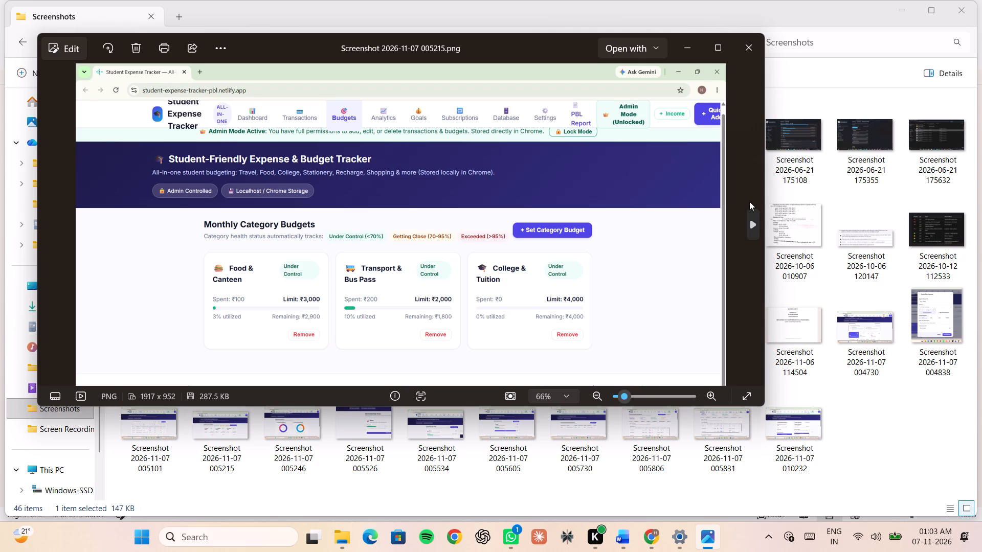
click(749, 201)
click(749, 201)
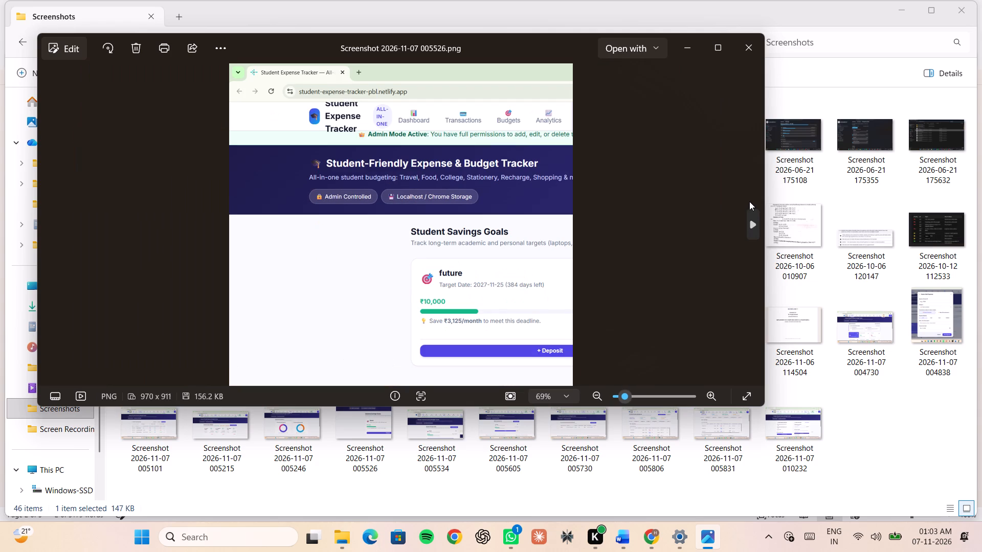
click(749, 201)
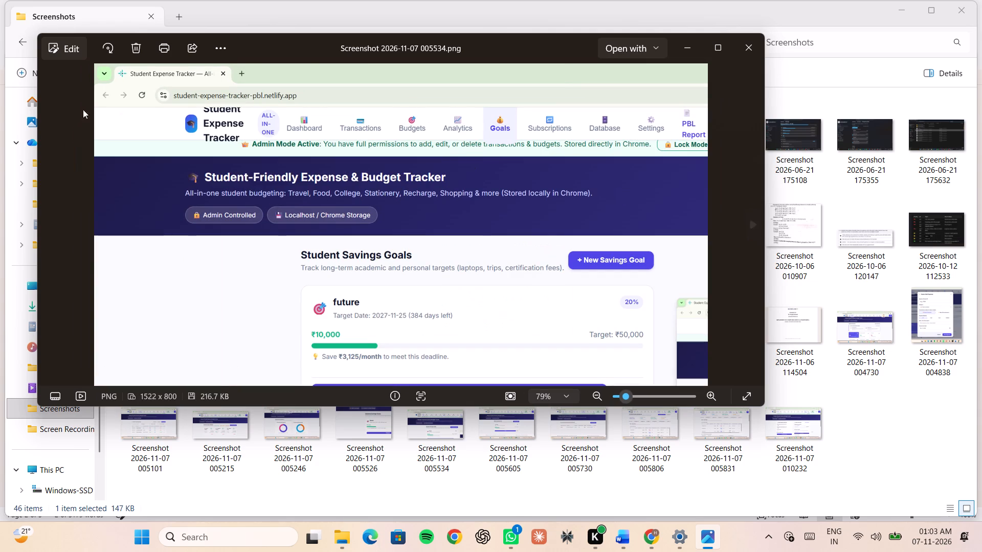
click(53, 163)
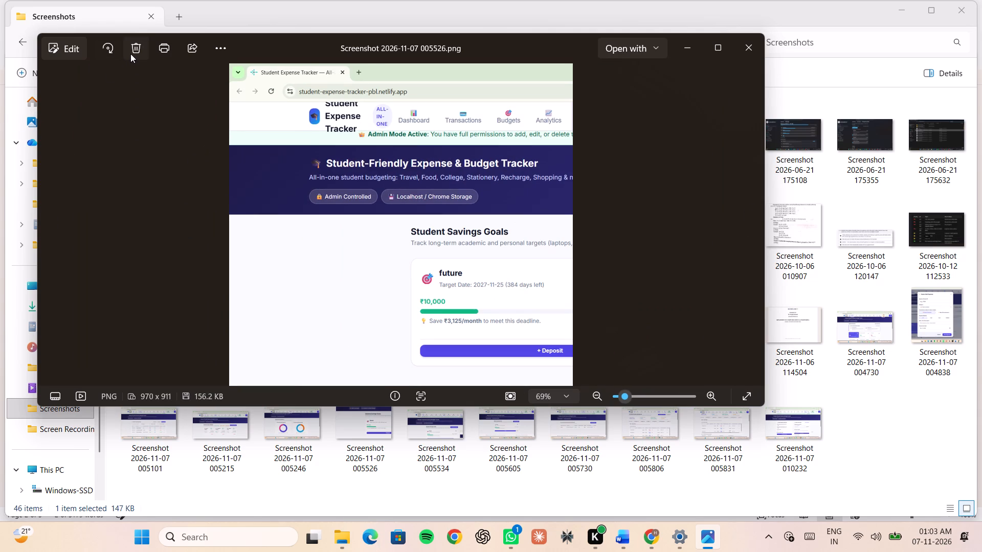
click(130, 54)
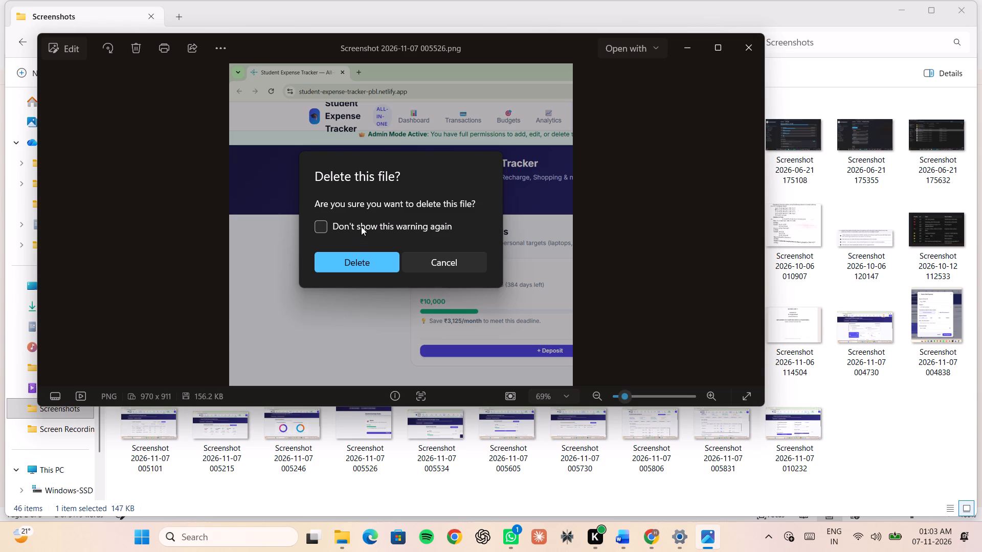
click(348, 257)
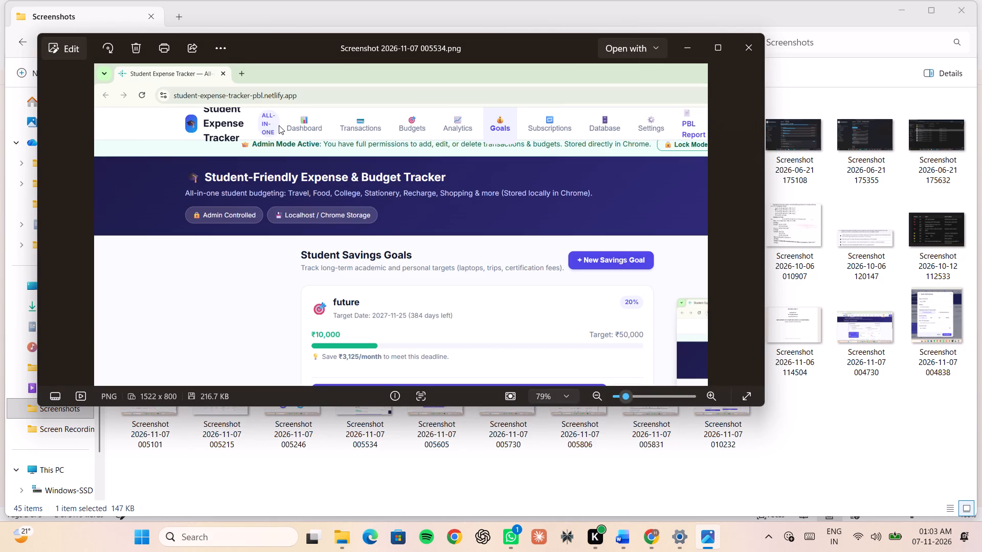
click(135, 40)
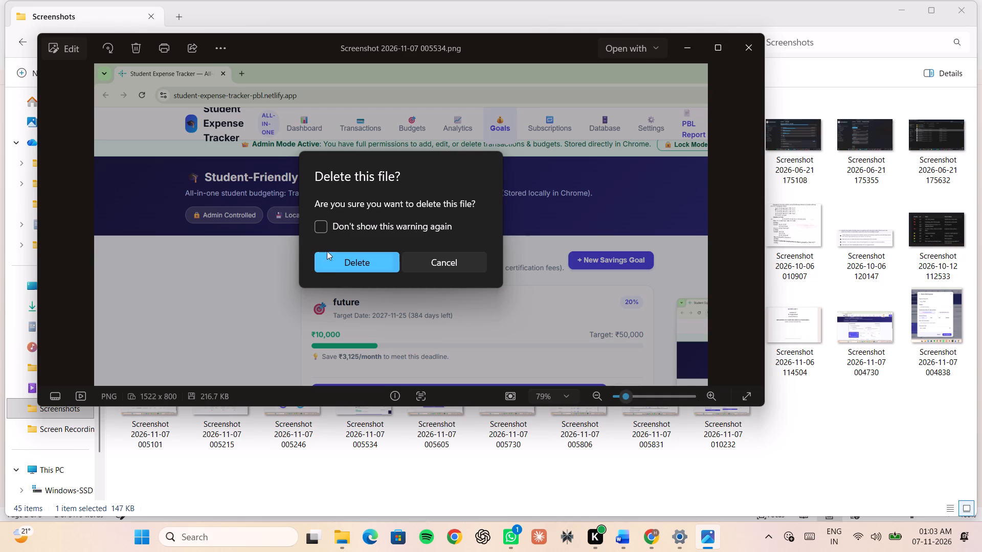
click(341, 259)
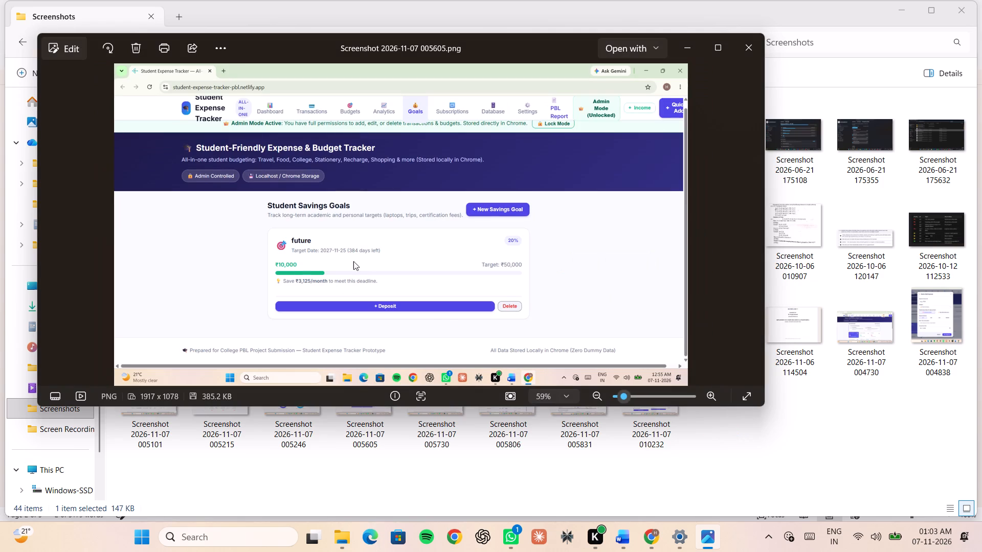
click(752, 194)
click(752, 194)
triple_click(752, 194)
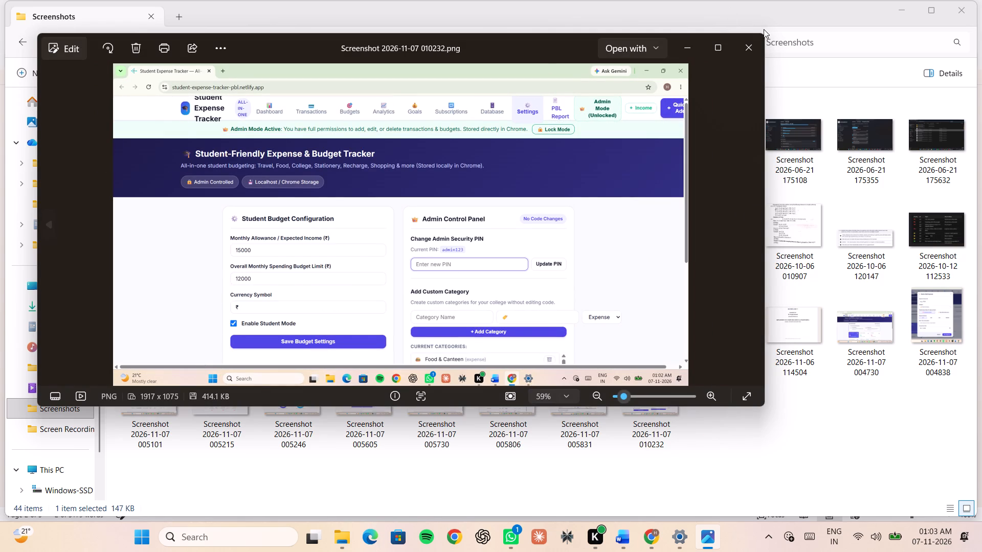
click(750, 39)
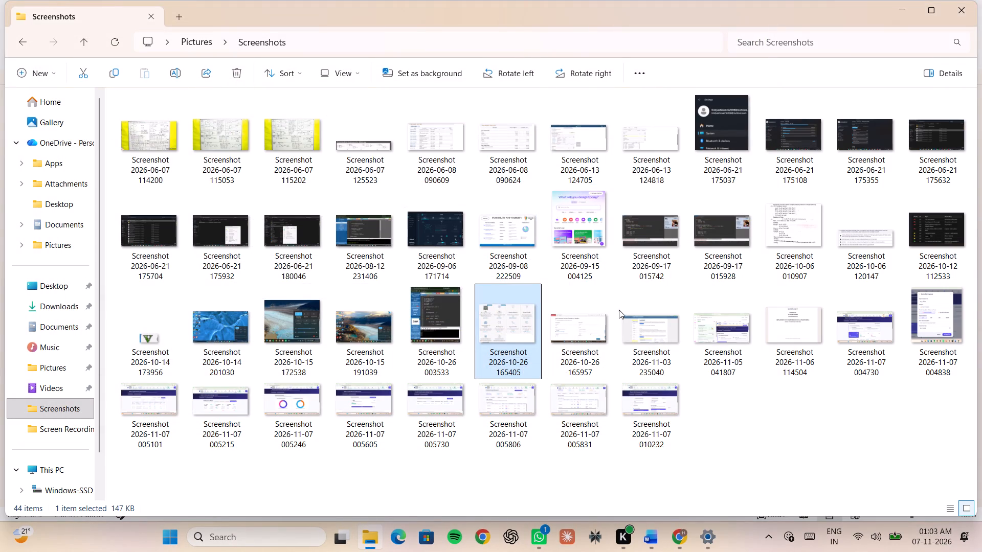
double_click(521, 344)
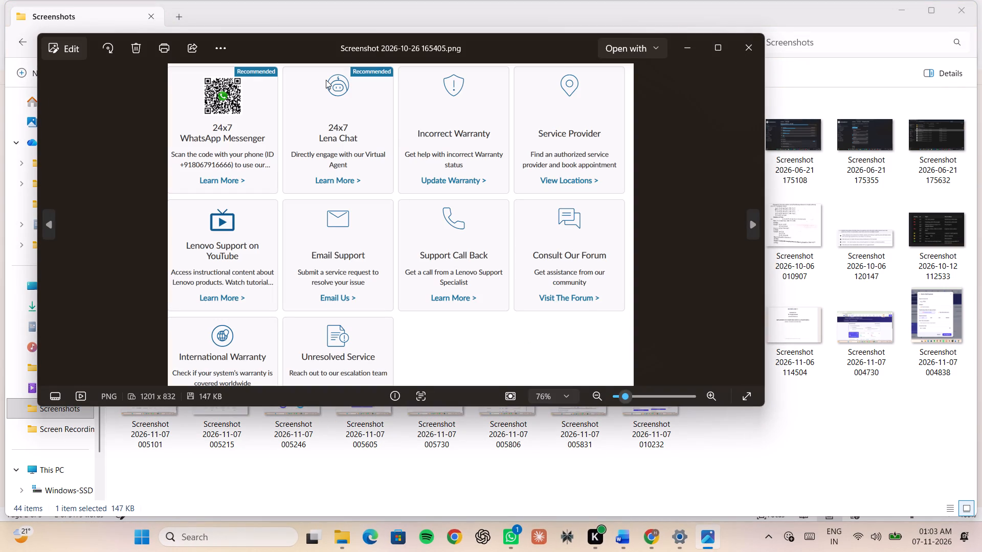
click(137, 43)
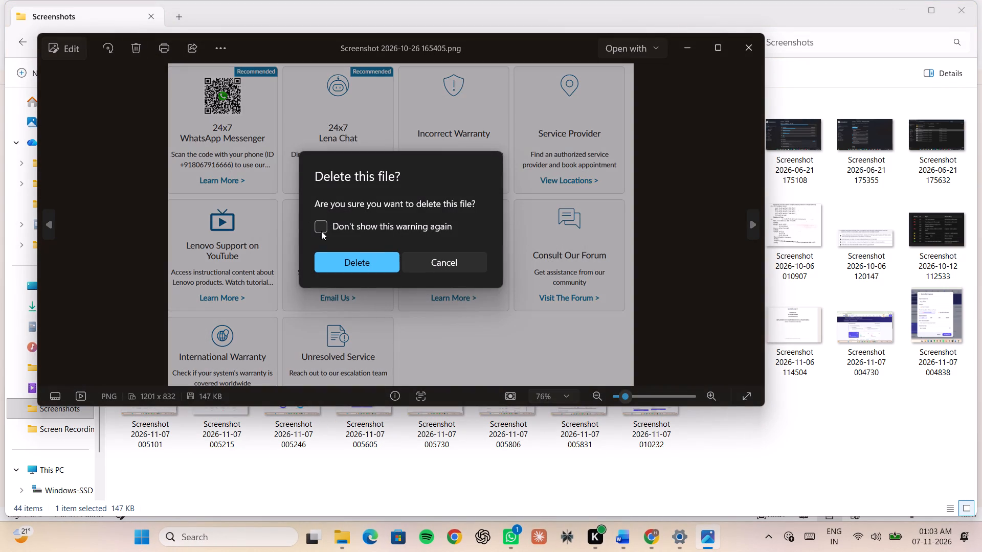
click(346, 254)
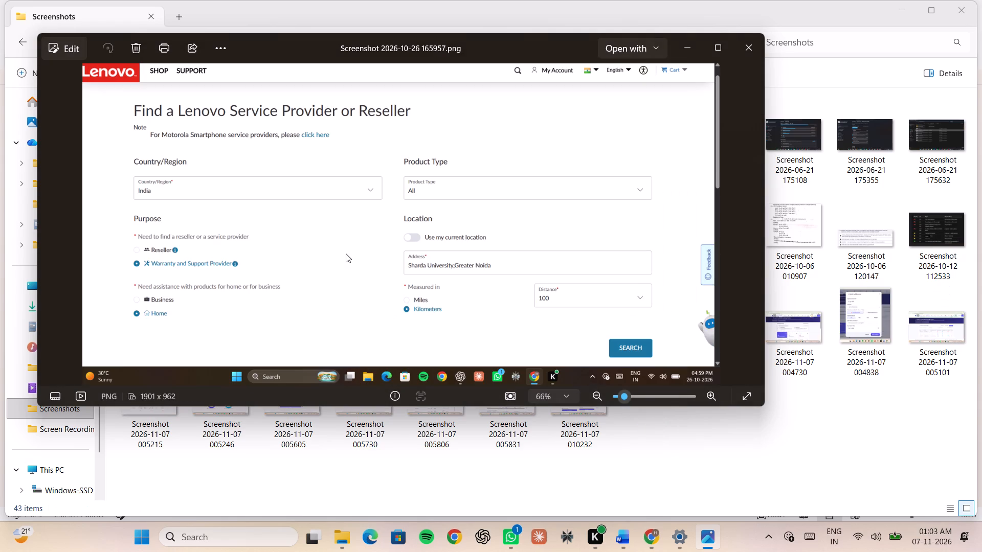
click(133, 40)
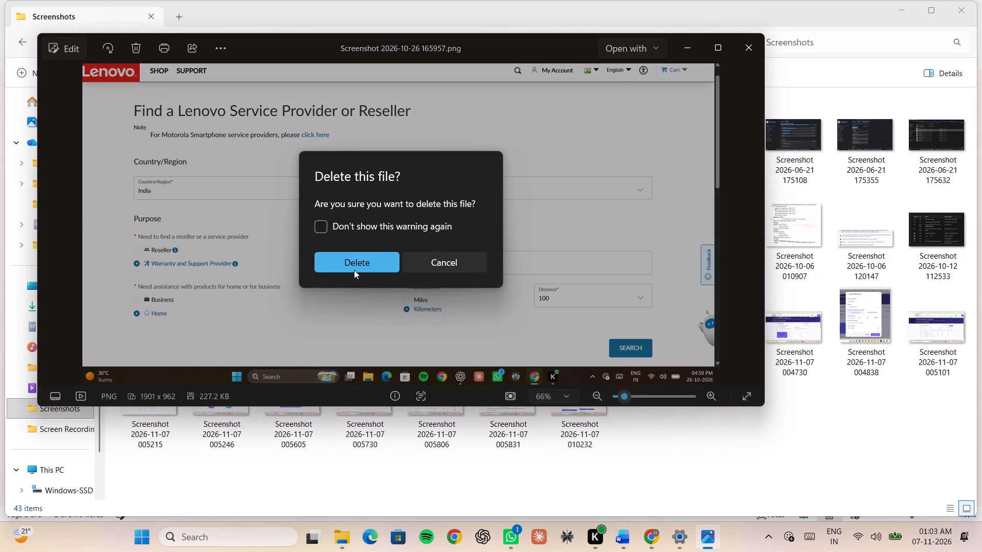
click(354, 270)
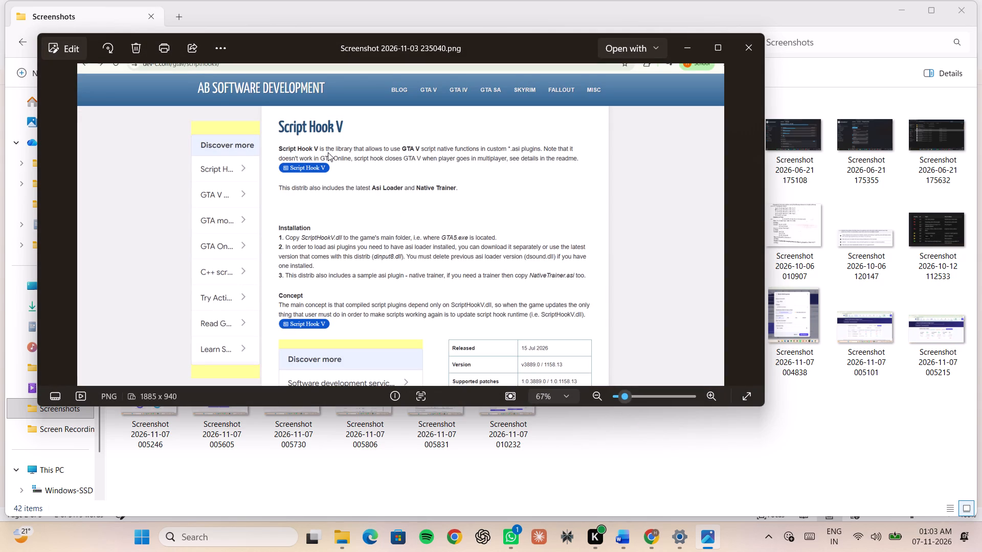
drag(125, 34, 137, 49)
click(137, 49)
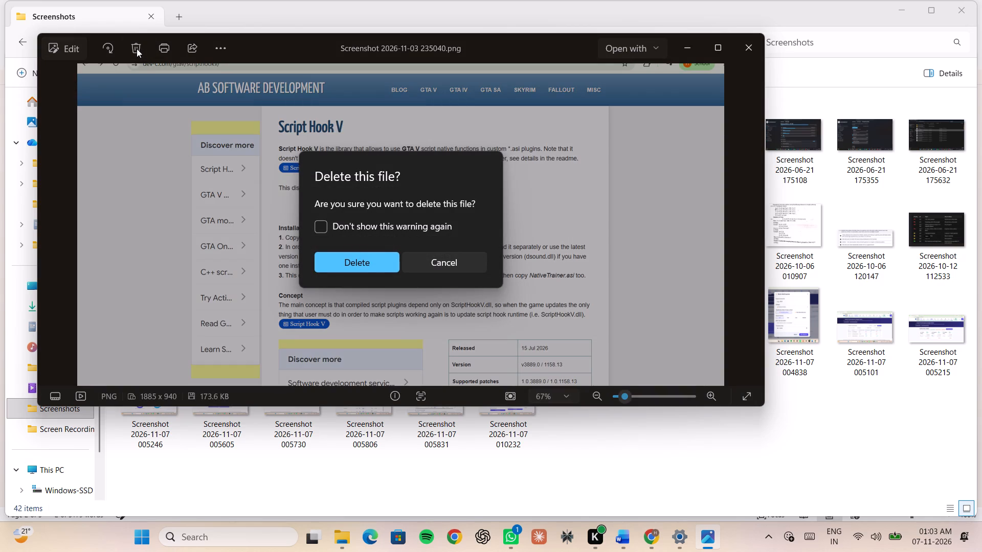
click(366, 265)
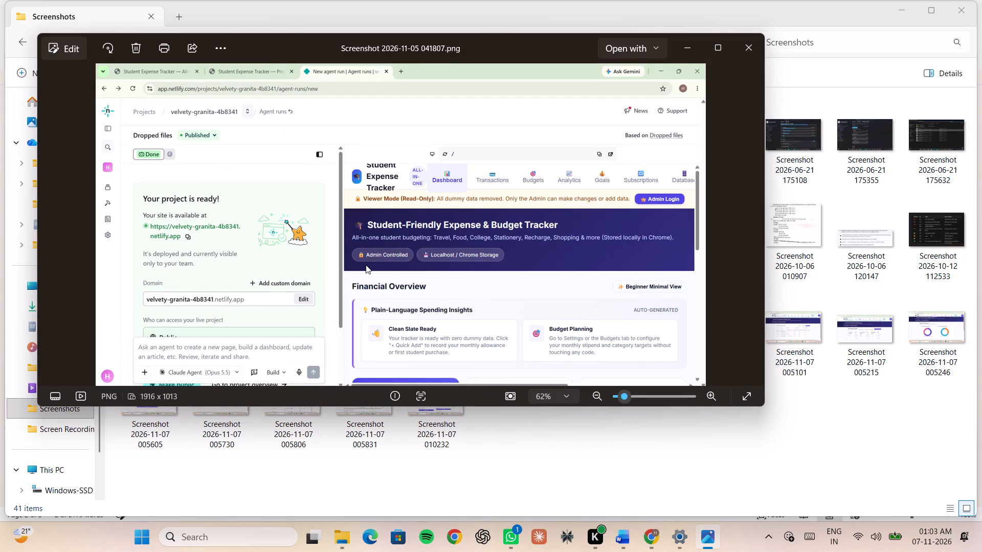
click(144, 48)
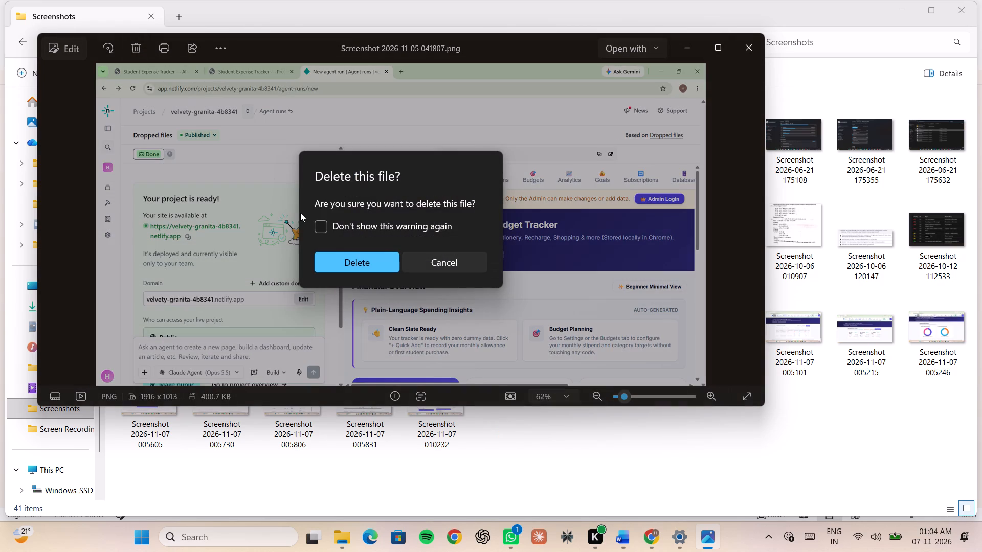
click(355, 262)
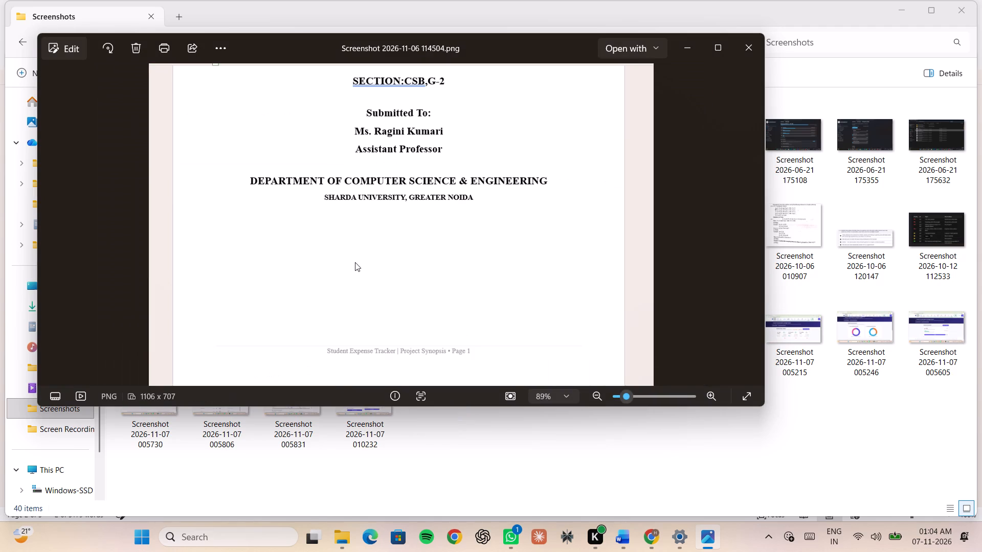
right_click(279, 169)
double_click(274, 131)
click(138, 41)
click(358, 260)
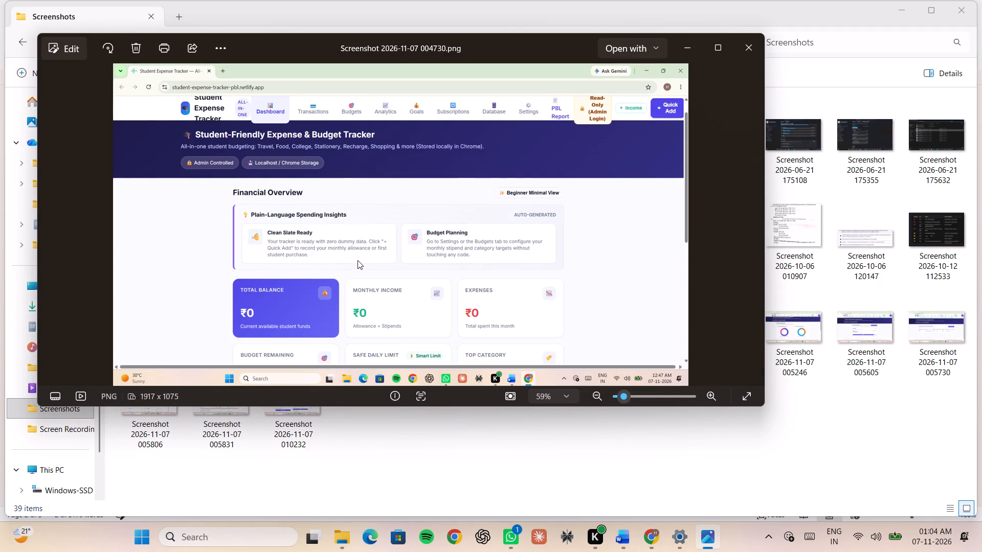
click(694, 44)
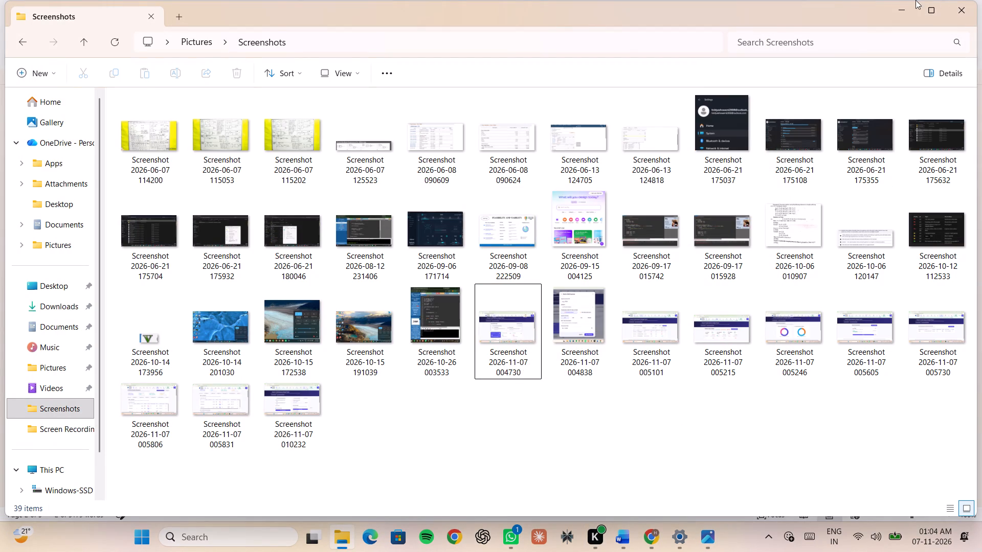
Switch to the IEEE research paper in Word and examine the screenshot placeholders in the Results and Discussion section.
click(903, 5)
scroll(545, 272, down, 1)
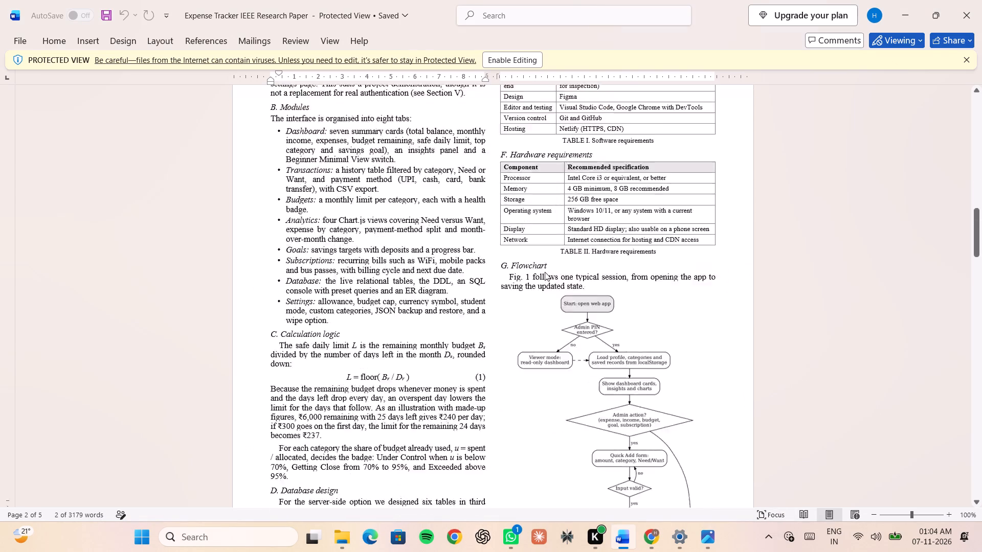
scroll(545, 272, down, 1)
scroll(455, 253, down, 1)
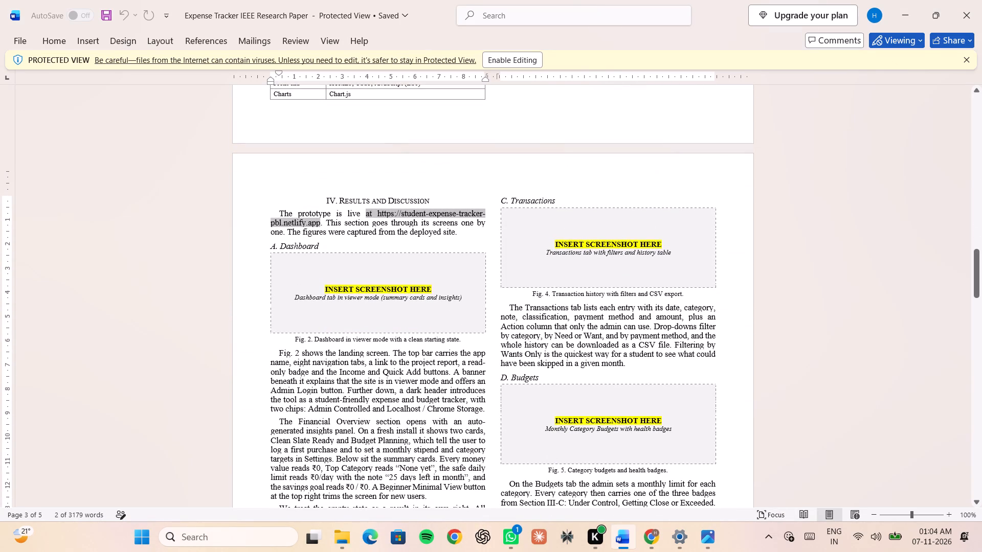
click(400, 283)
click(434, 306)
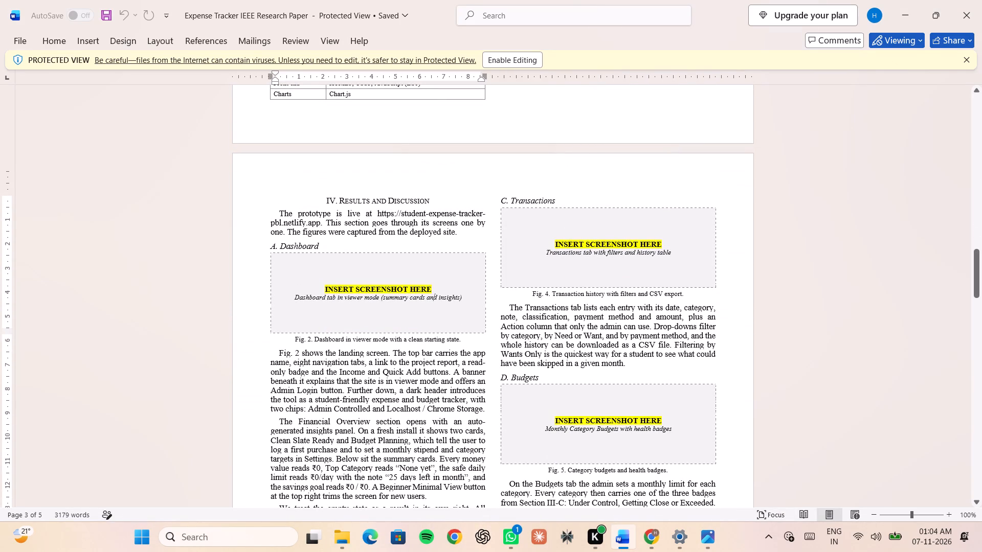
scroll(337, 282, down, 1)
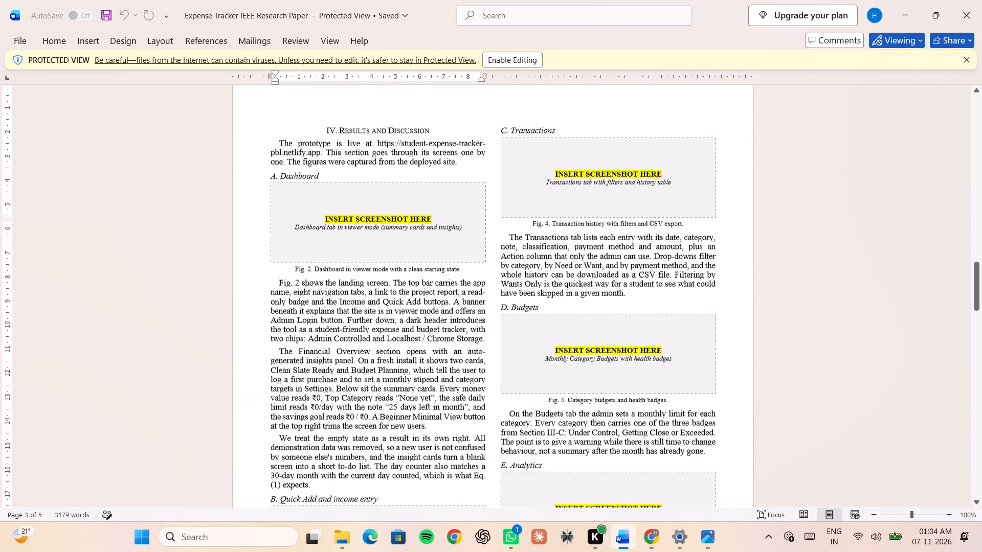
ctrl+scroll(337, 282, up, 1)
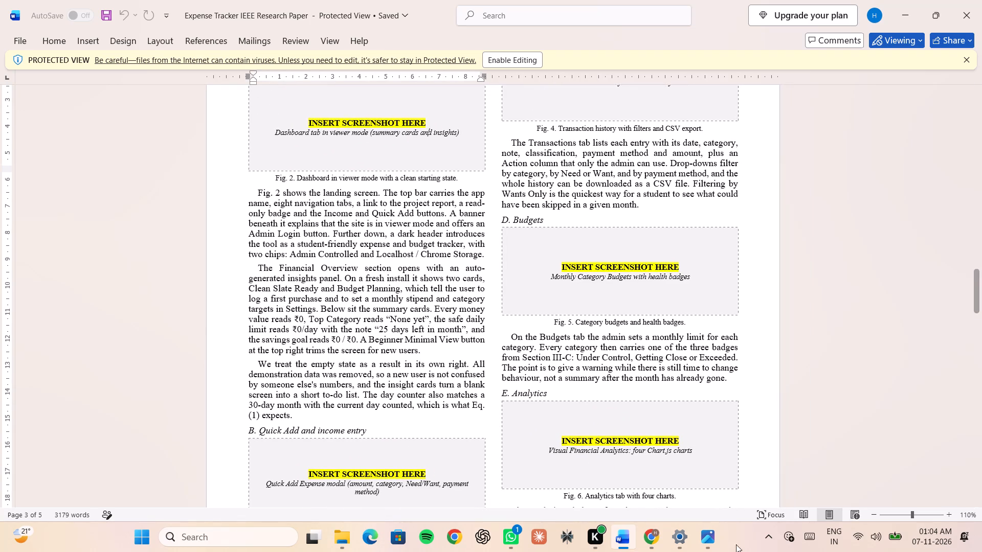
click(949, 515)
click(949, 515)
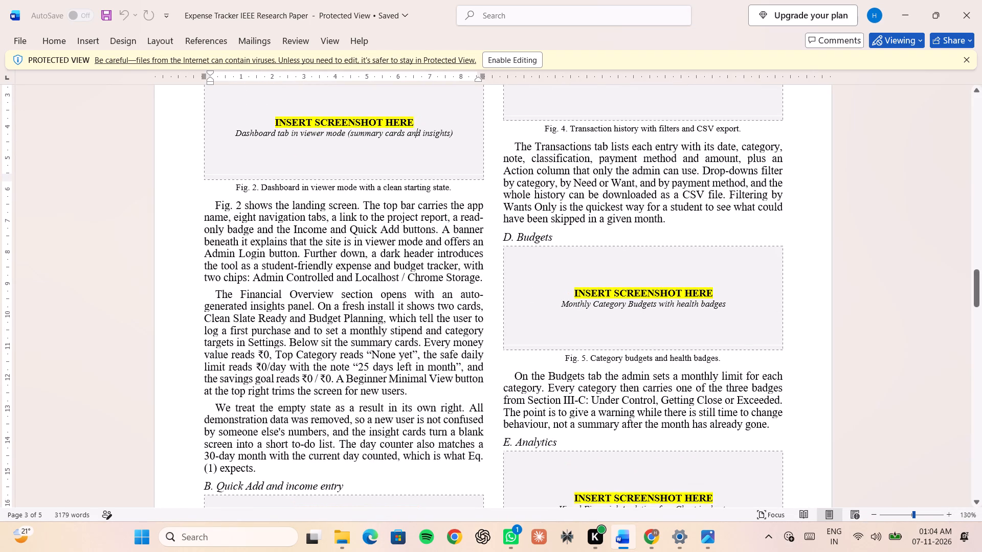
scroll(636, 379, up, 1)
scroll(636, 379, down, 1)
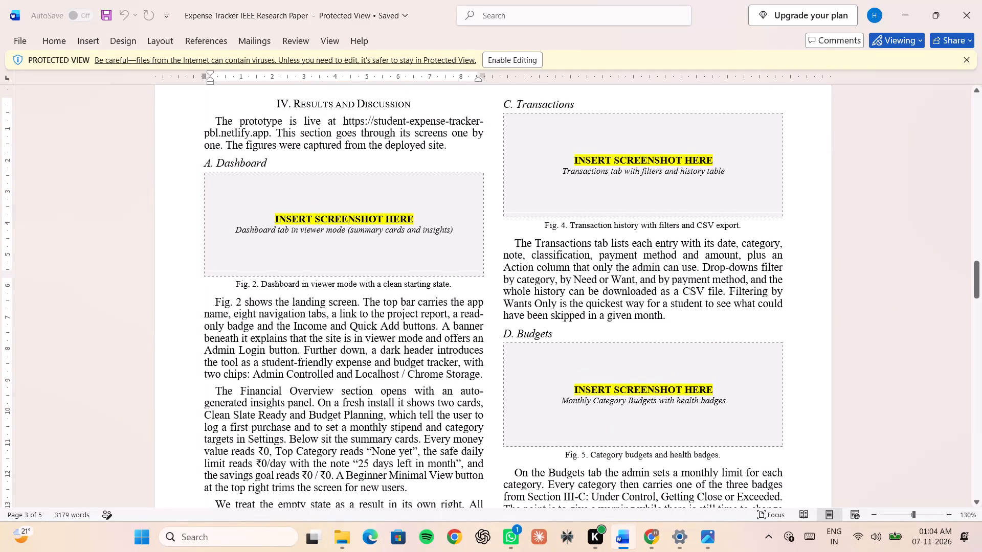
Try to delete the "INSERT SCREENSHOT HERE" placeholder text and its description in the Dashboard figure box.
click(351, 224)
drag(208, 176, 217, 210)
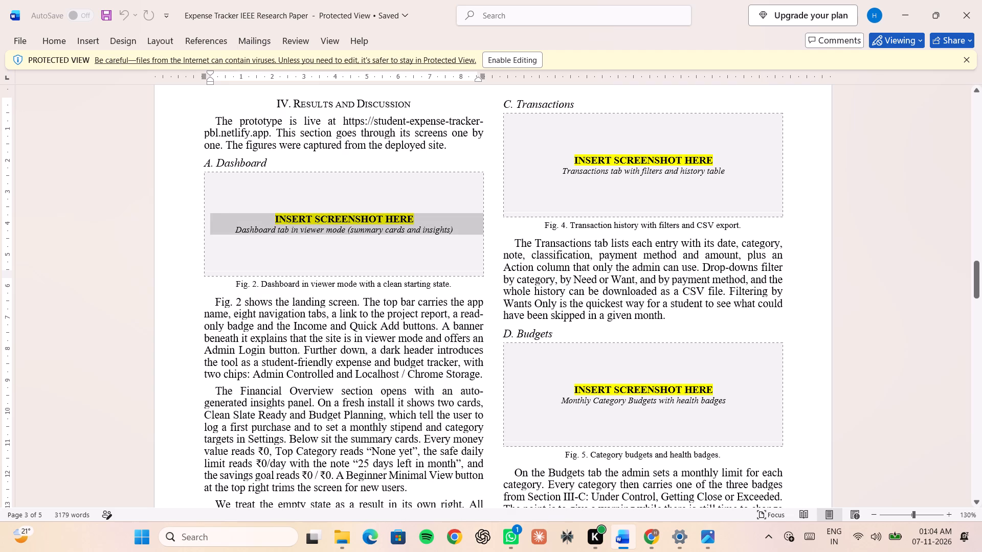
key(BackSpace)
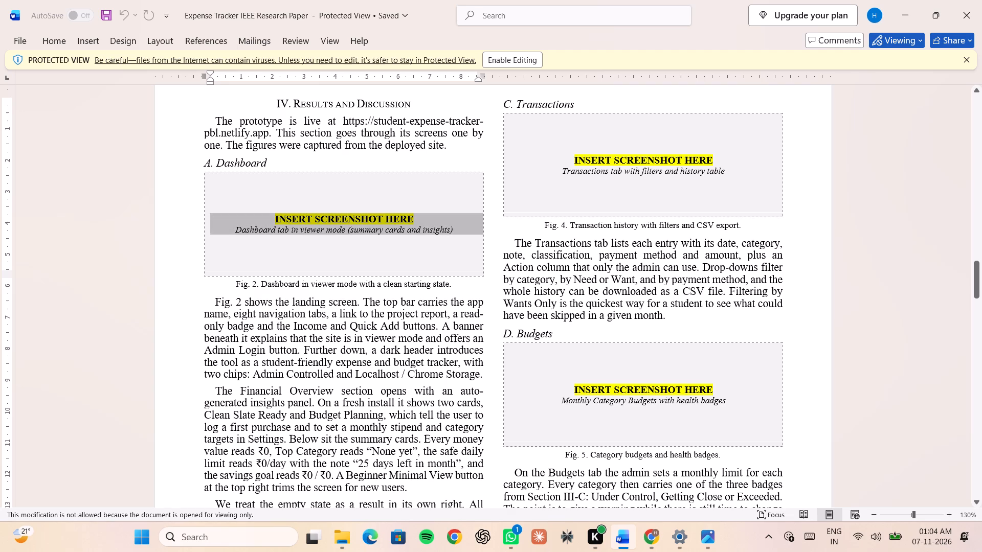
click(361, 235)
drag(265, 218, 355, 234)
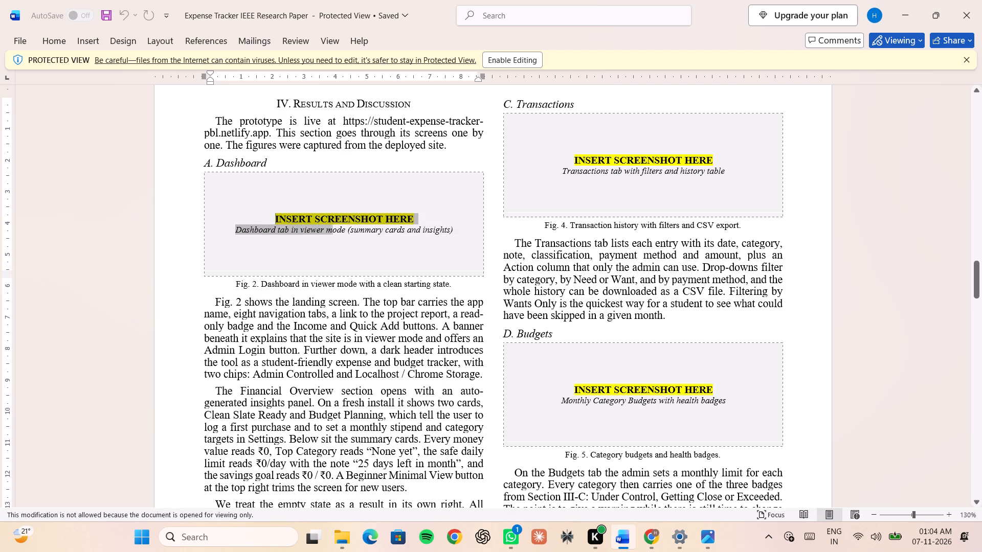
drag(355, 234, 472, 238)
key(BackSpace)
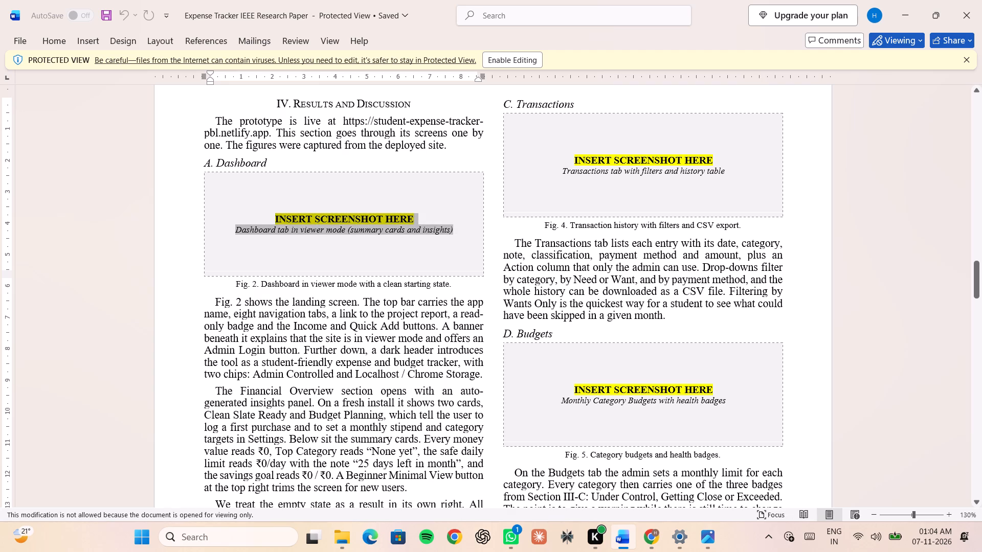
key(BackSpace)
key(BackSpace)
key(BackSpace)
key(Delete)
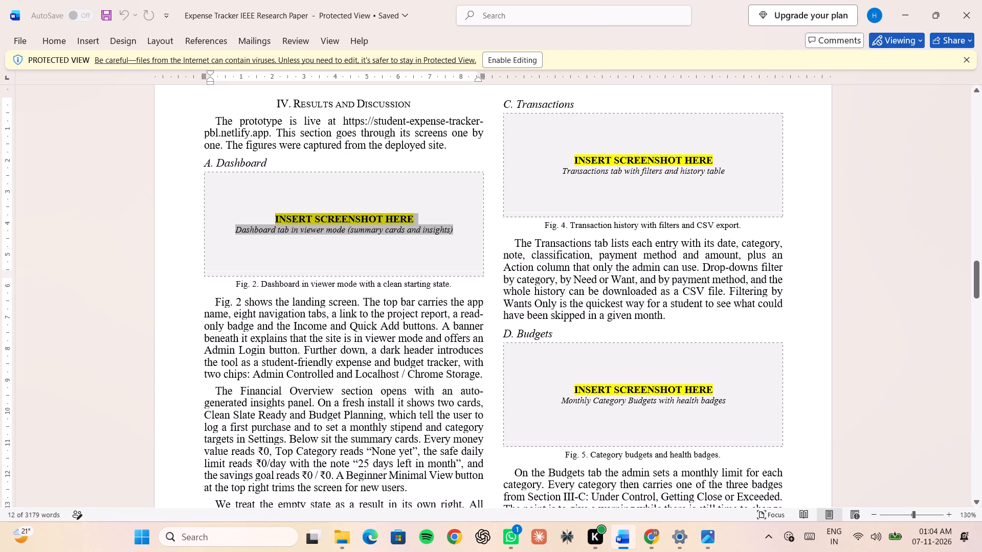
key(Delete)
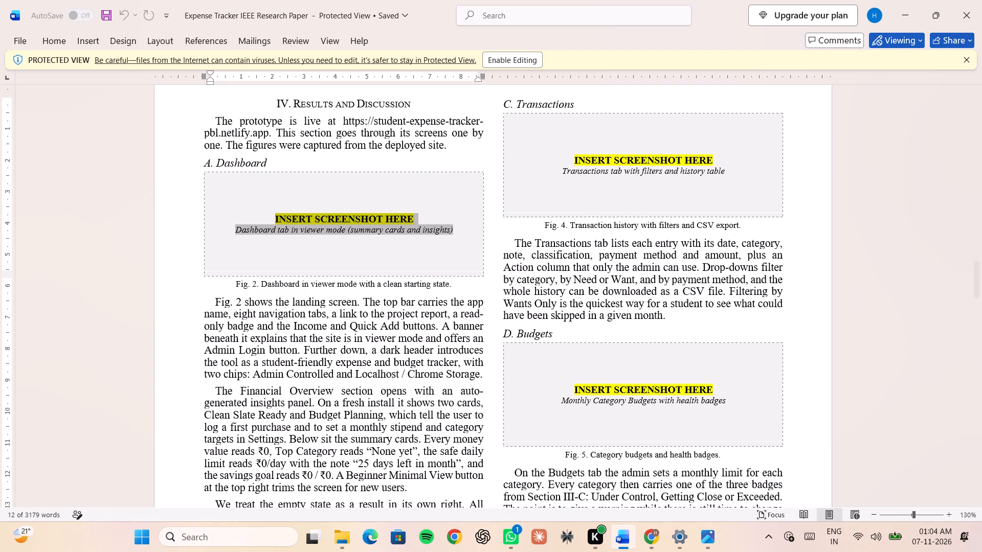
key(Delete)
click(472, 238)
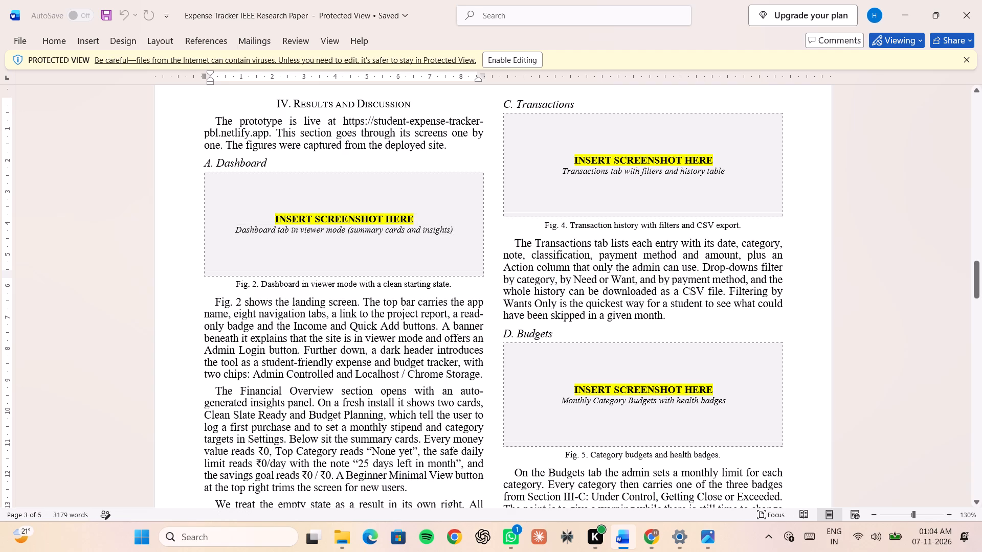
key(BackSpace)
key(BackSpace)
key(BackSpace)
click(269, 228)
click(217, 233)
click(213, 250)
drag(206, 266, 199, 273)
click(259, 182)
Look through the remaining screenshot placeholders in Results and Discussion, from Quick Add through Savings goals, and return to the Dashboard placeholder.
scroll(376, 235, down, 1)
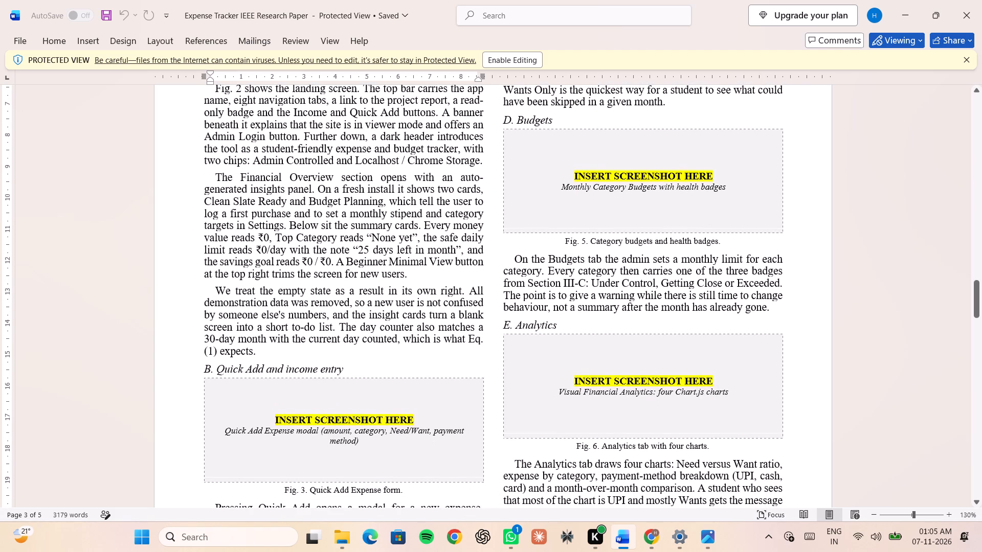
scroll(376, 235, down, 3)
scroll(376, 235, up, 4)
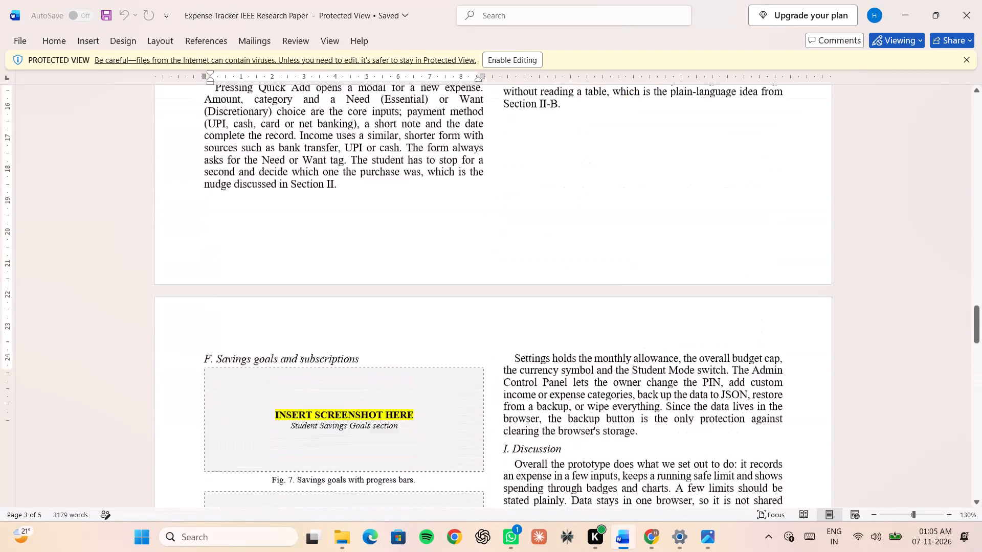
scroll(376, 235, up, 2)
scroll(376, 235, right, 1)
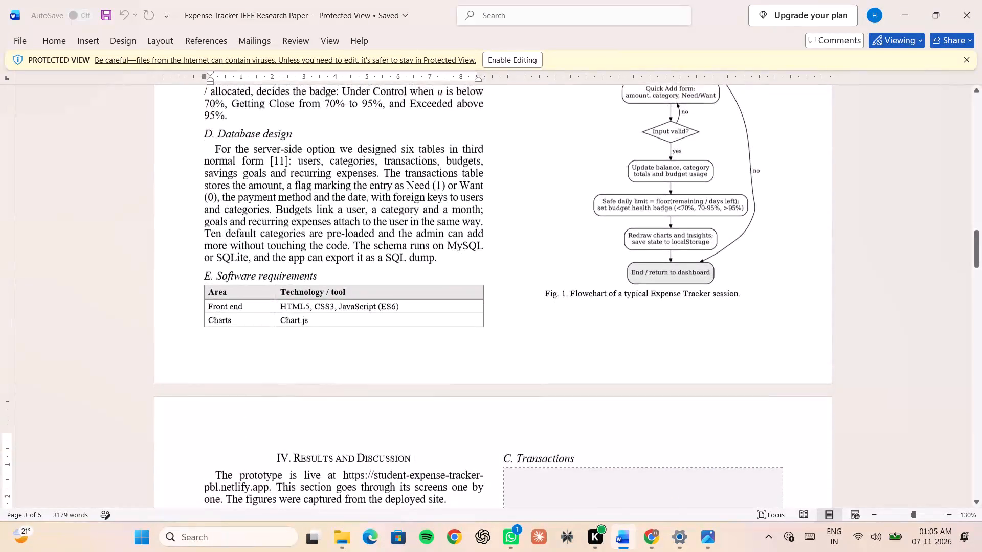
scroll(376, 235, right, 1)
scroll(376, 235, down, 1)
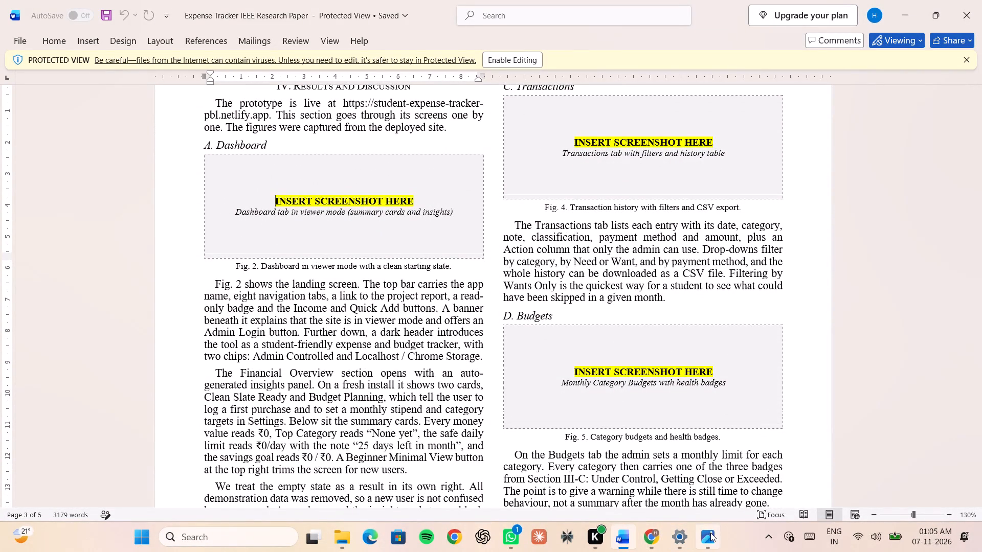
click(710, 536)
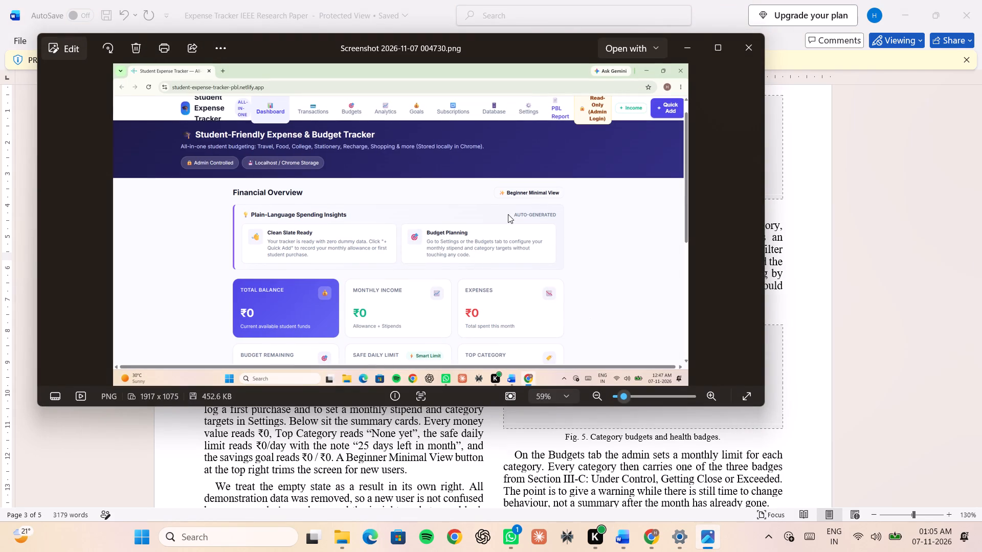
click(691, 40)
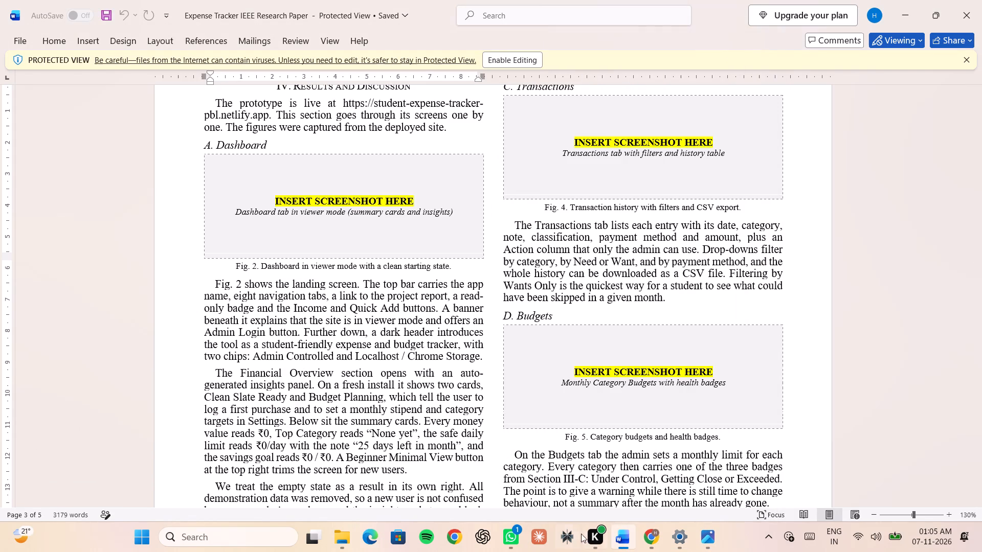
click(344, 534)
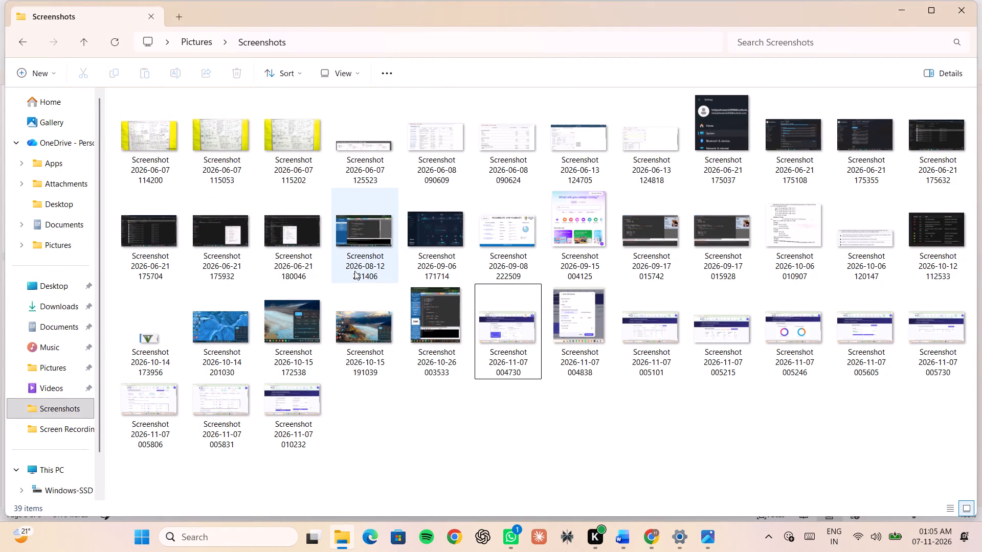
double_click(517, 311)
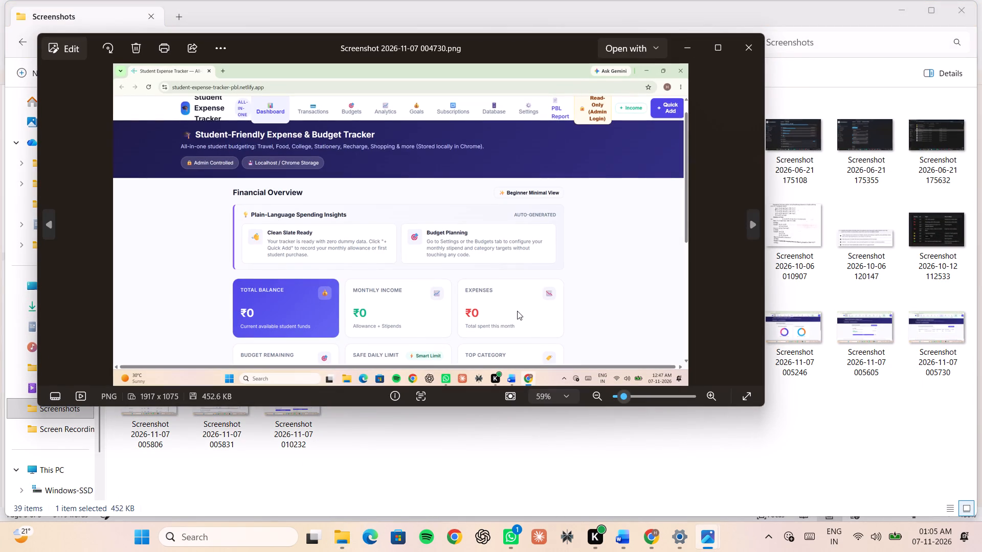
click(745, 44)
double_click(592, 315)
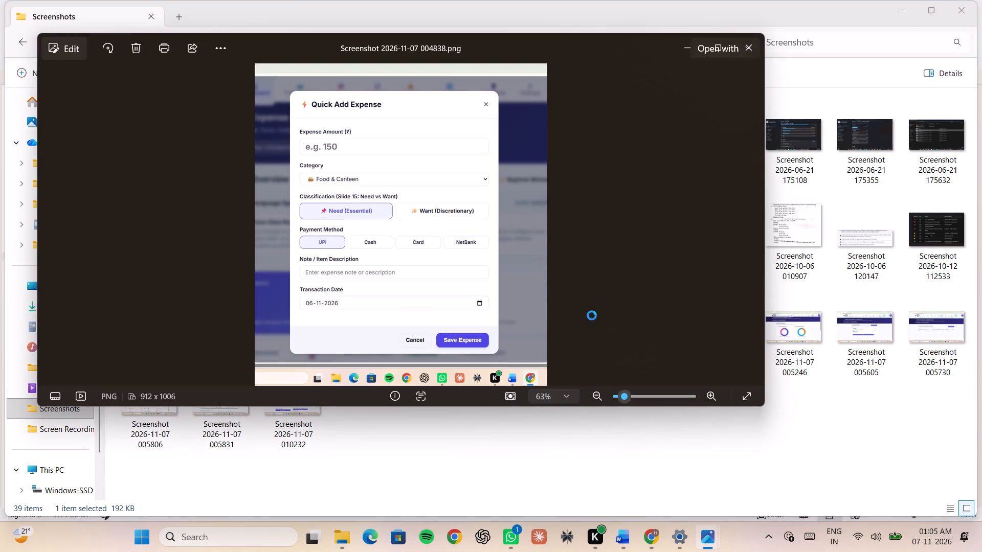
click(749, 37)
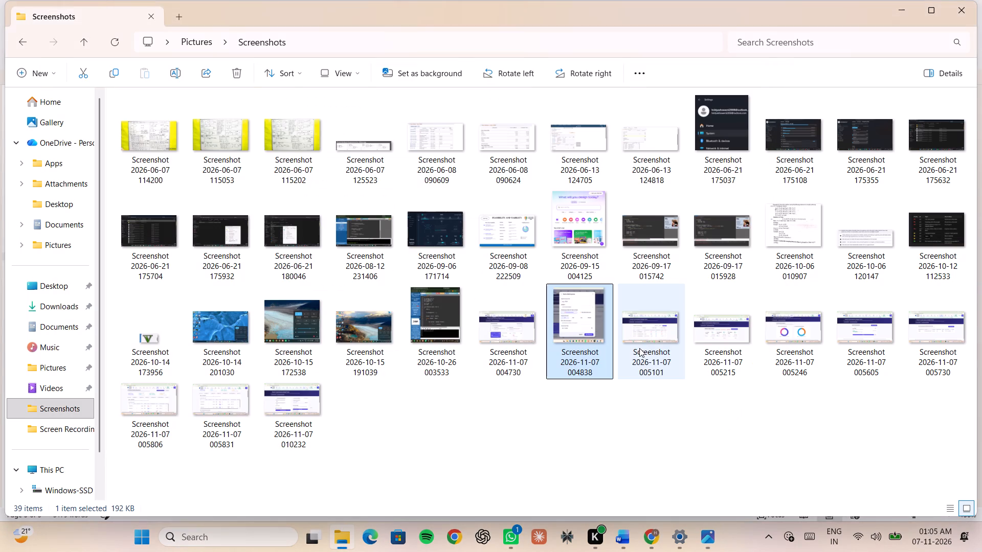
double_click(658, 331)
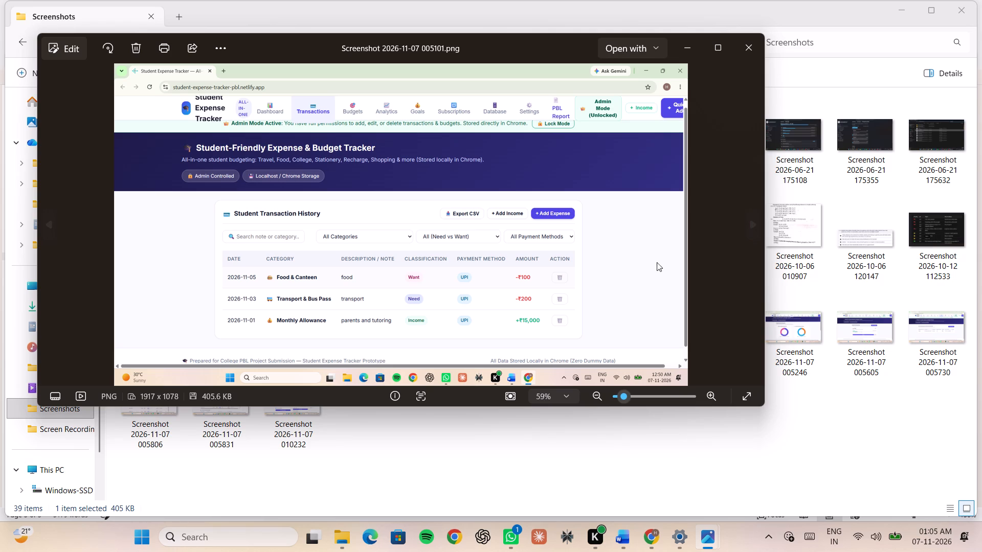
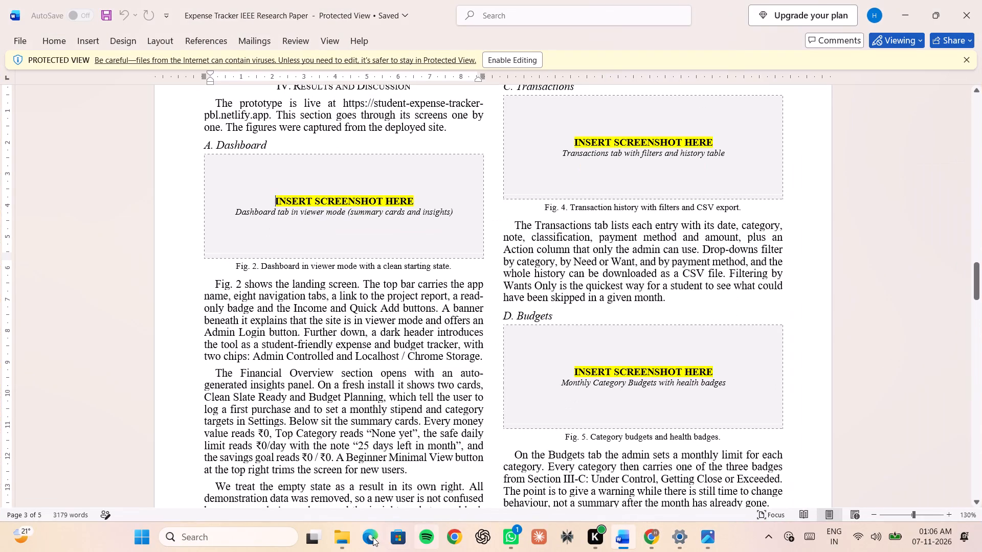
click(340, 537)
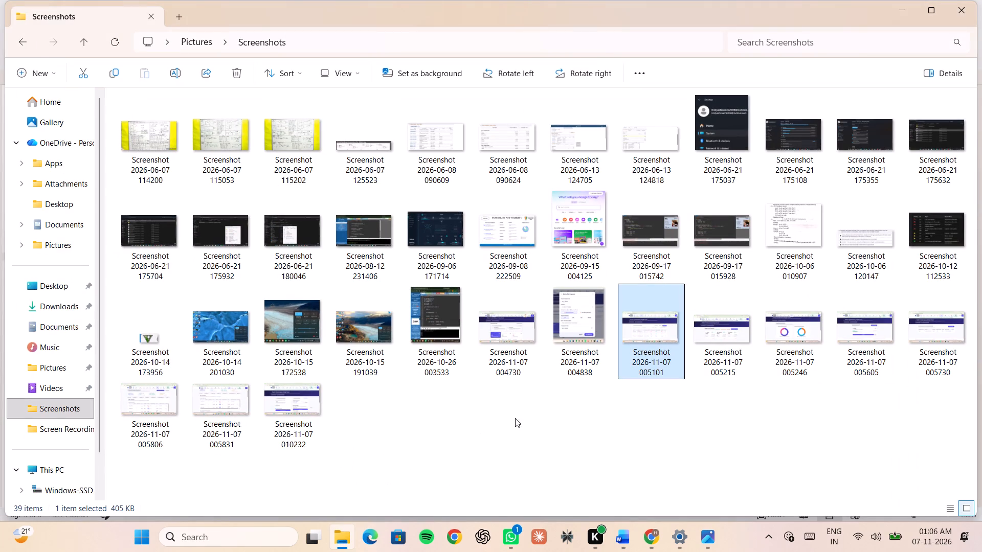
double_click(519, 341)
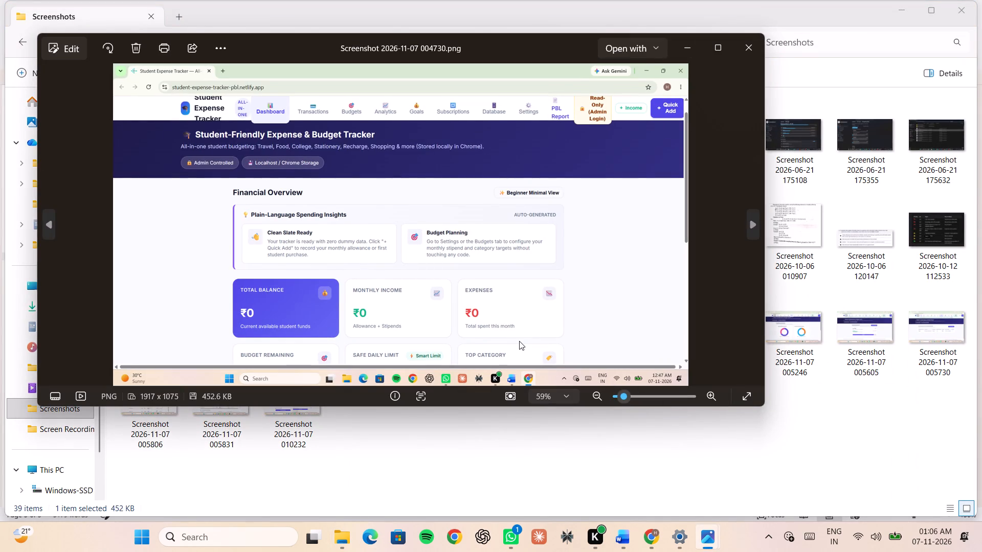
click(748, 45)
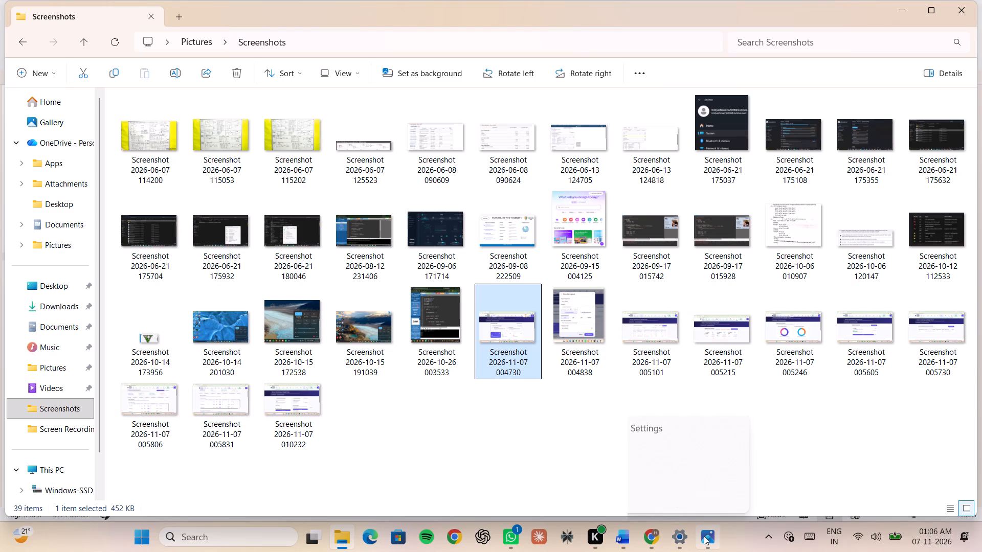
click(704, 536)
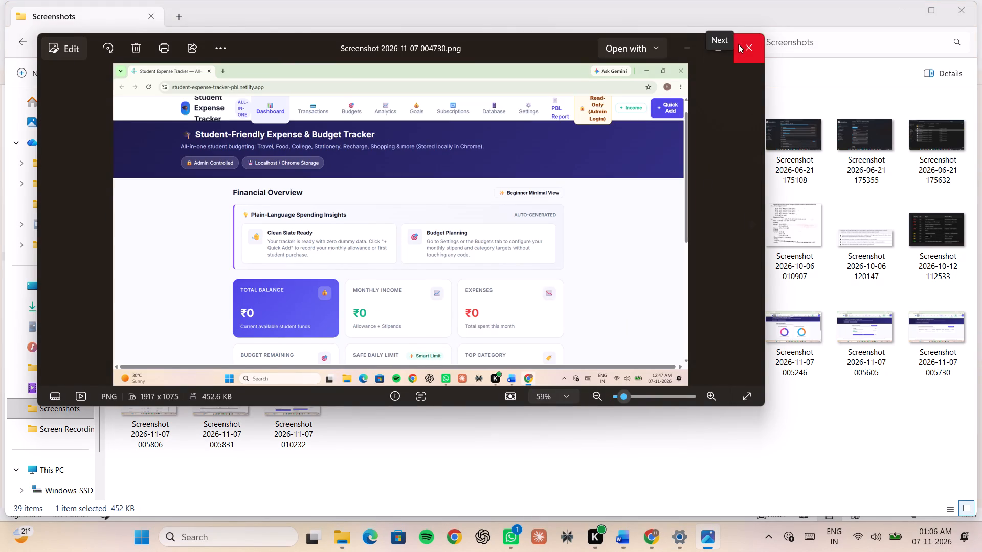
click(738, 44)
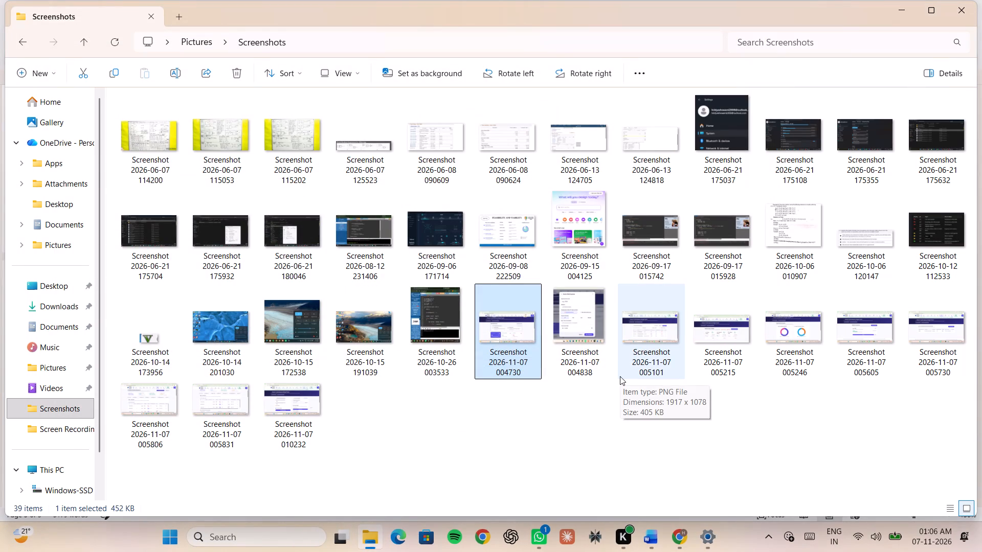
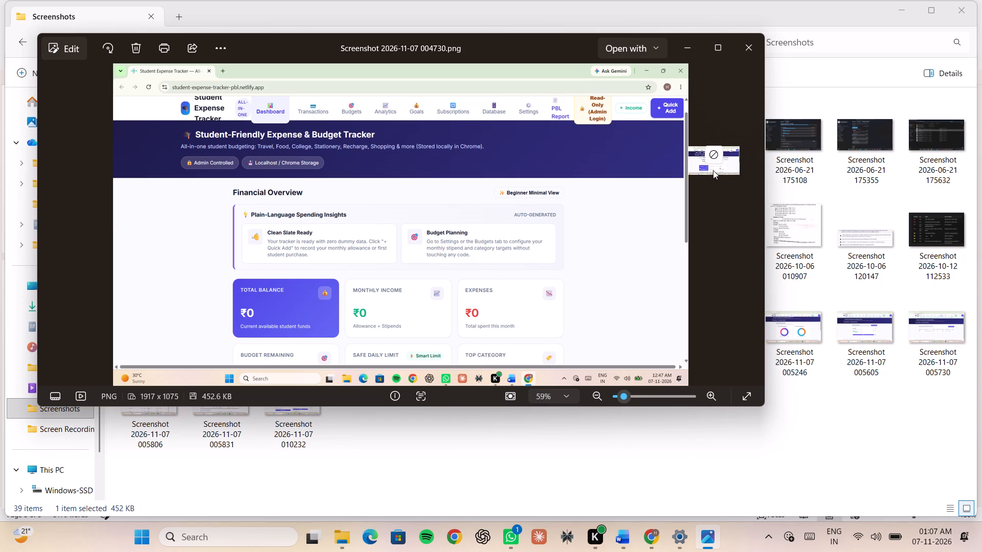
drag(713, 170, 585, 204)
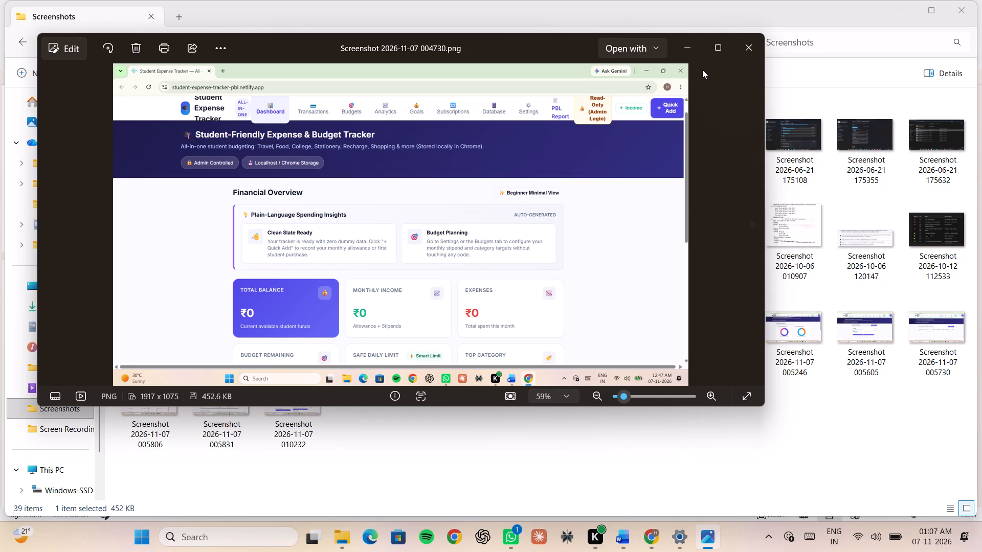
click(681, 45)
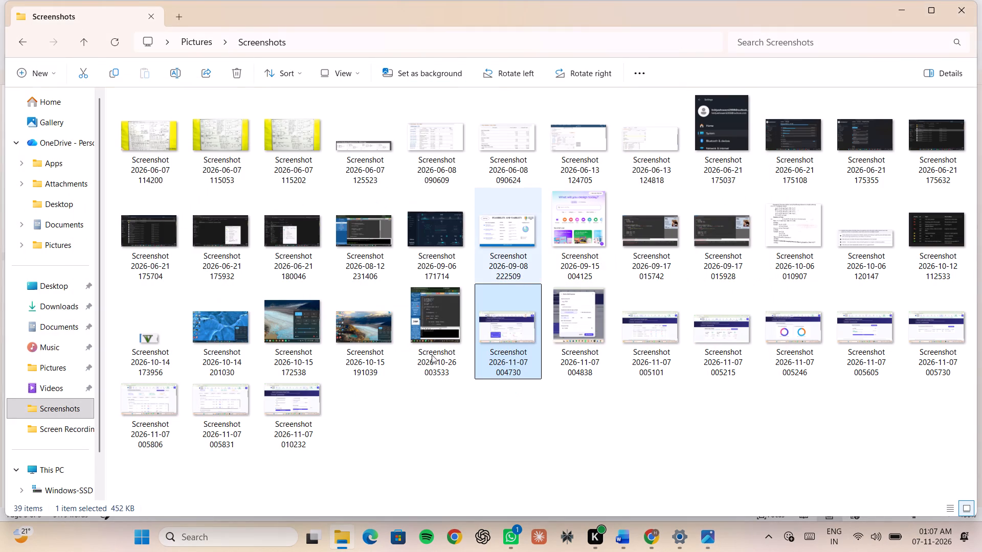
right_click(533, 301)
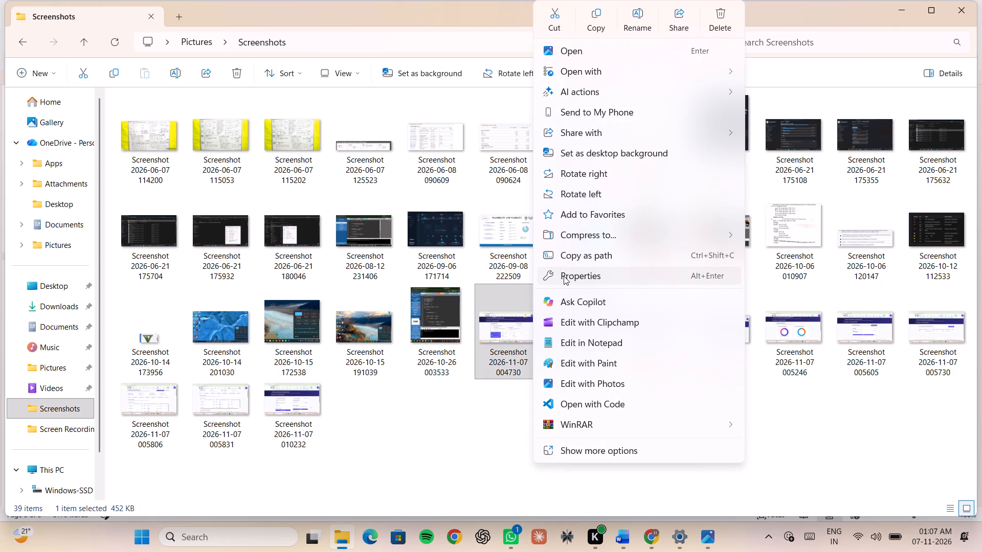
click(597, 19)
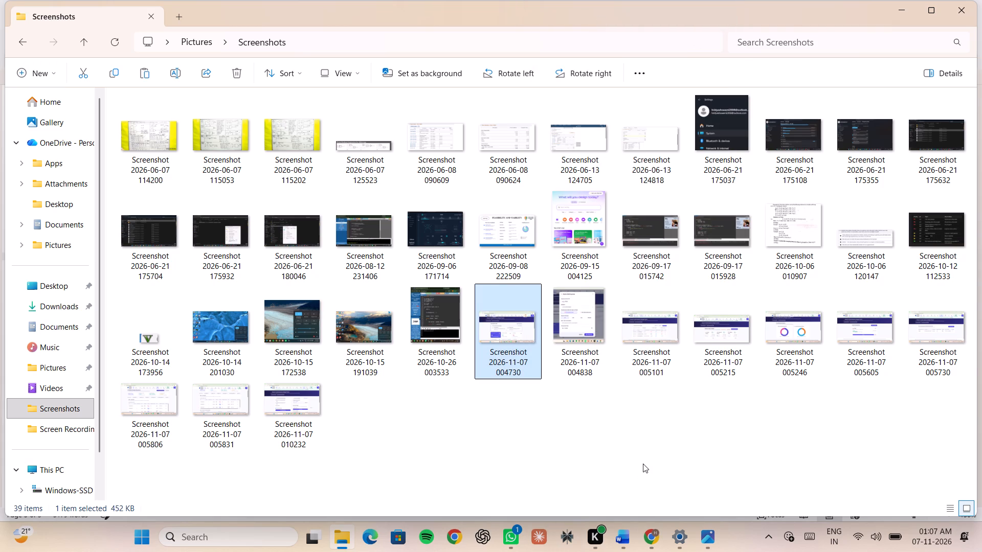
click(929, 9)
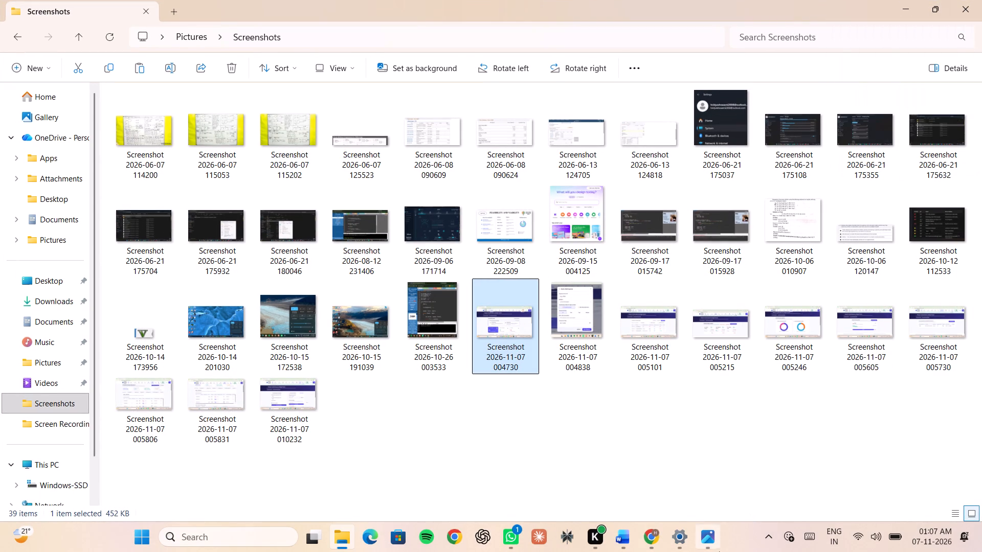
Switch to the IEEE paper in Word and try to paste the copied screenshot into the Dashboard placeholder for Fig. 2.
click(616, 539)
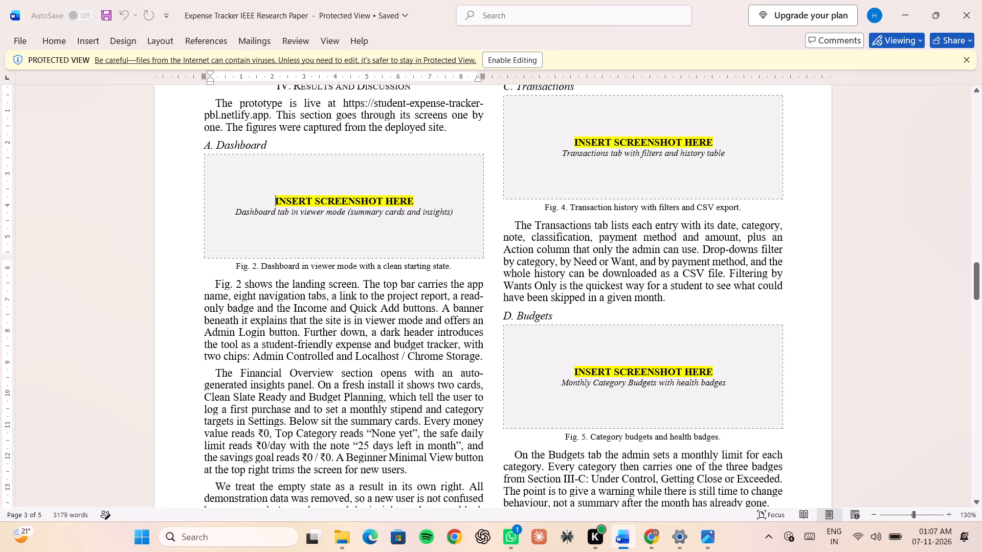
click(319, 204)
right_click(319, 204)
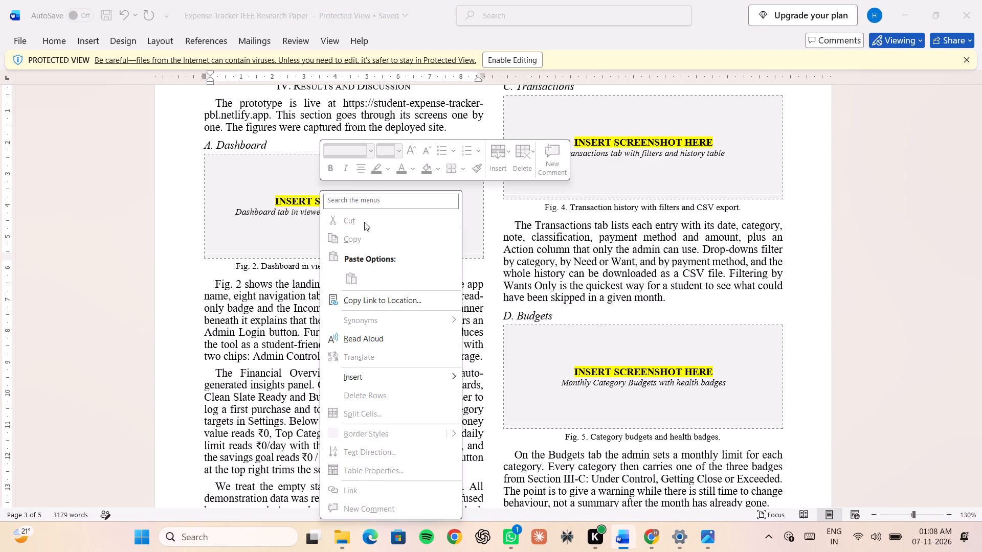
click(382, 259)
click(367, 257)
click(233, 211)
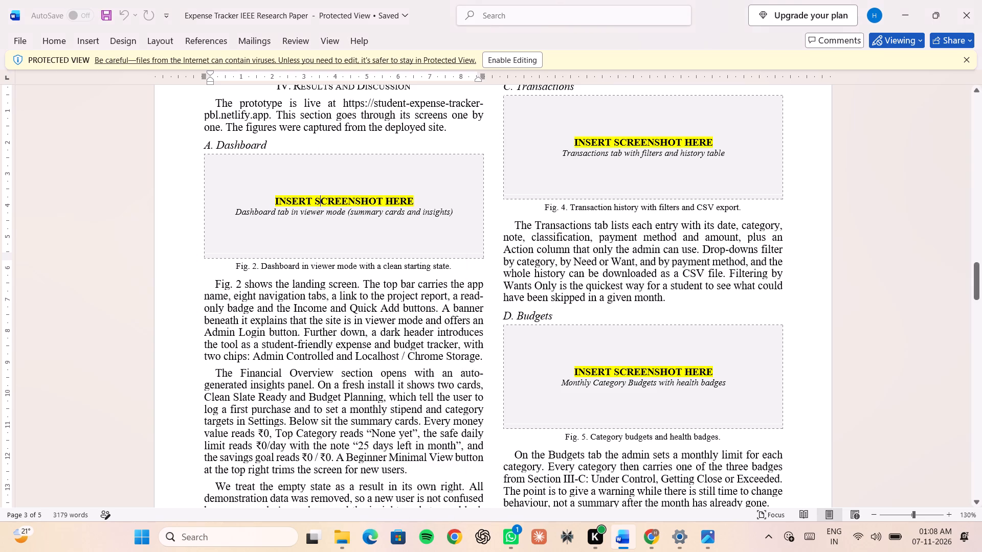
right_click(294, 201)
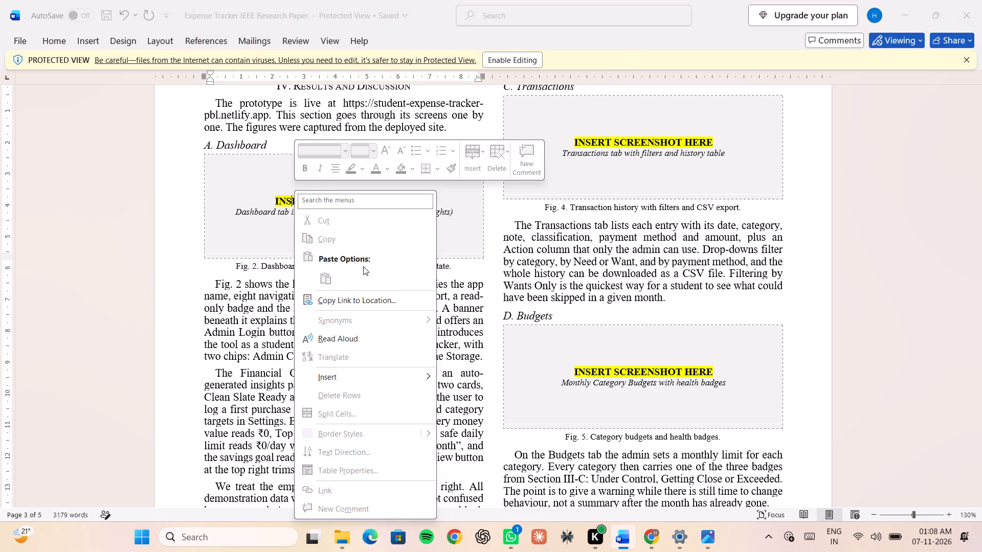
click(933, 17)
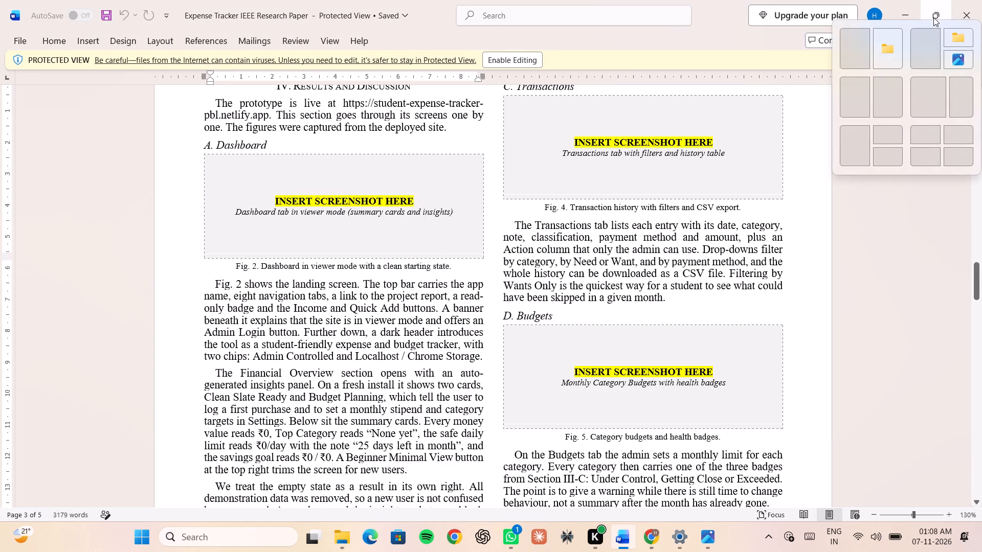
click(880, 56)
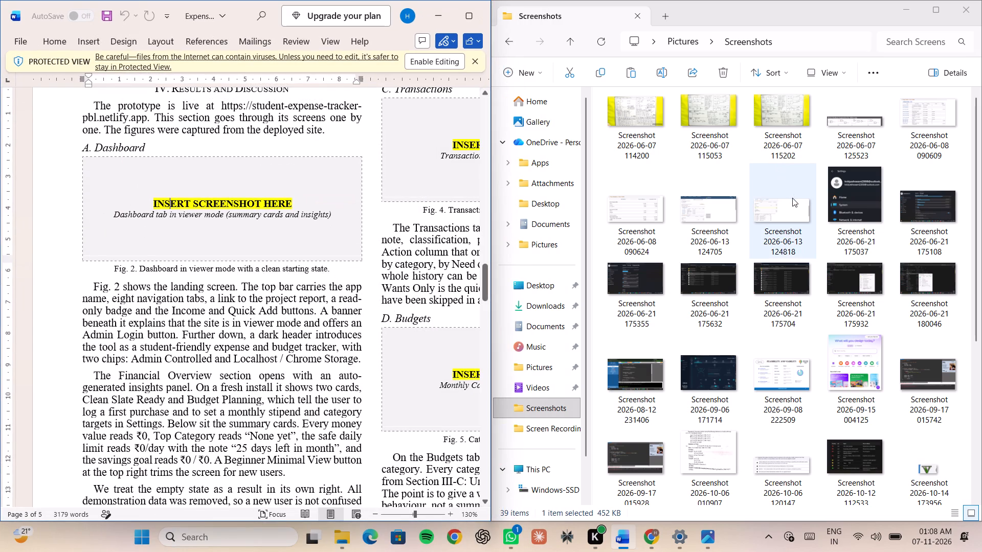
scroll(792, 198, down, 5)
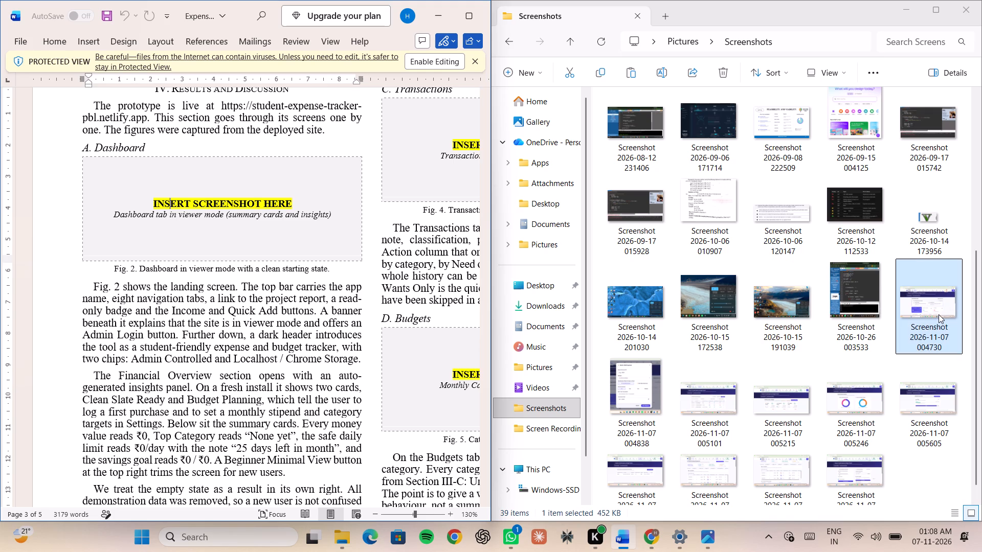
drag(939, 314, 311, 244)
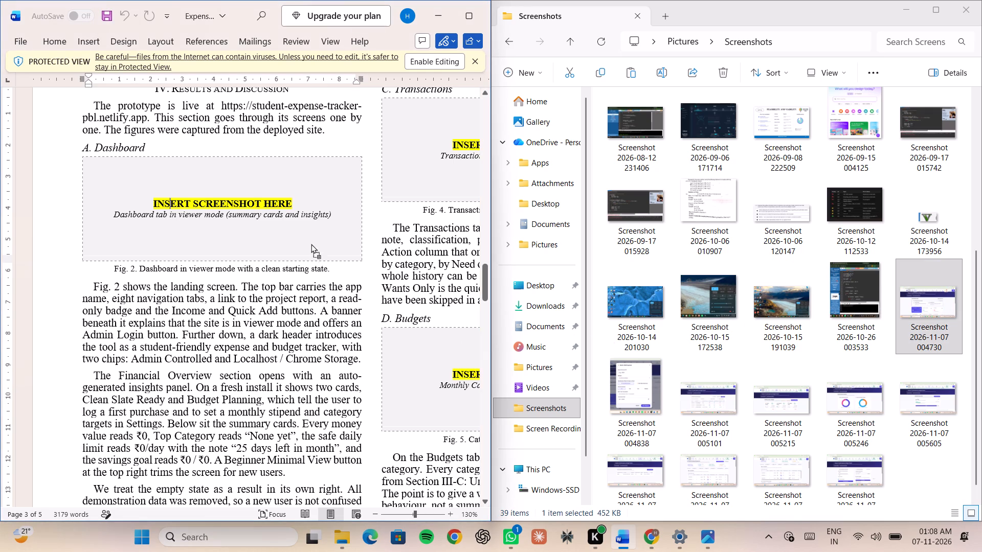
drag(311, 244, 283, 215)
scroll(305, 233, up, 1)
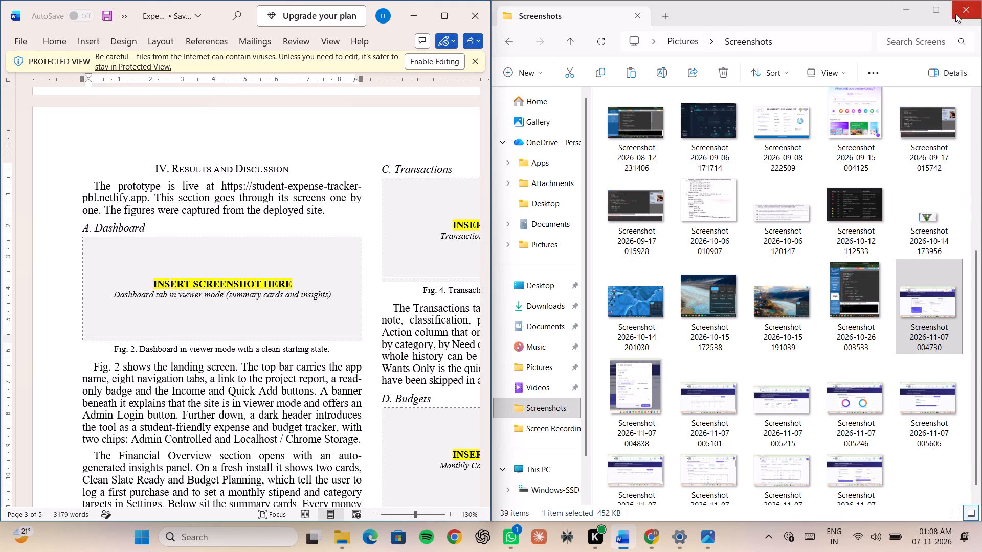
End the side-by-side layout by minimizing the Screenshots folder window and maximizing the IEEE paper.
drag(810, 14, 748, 32)
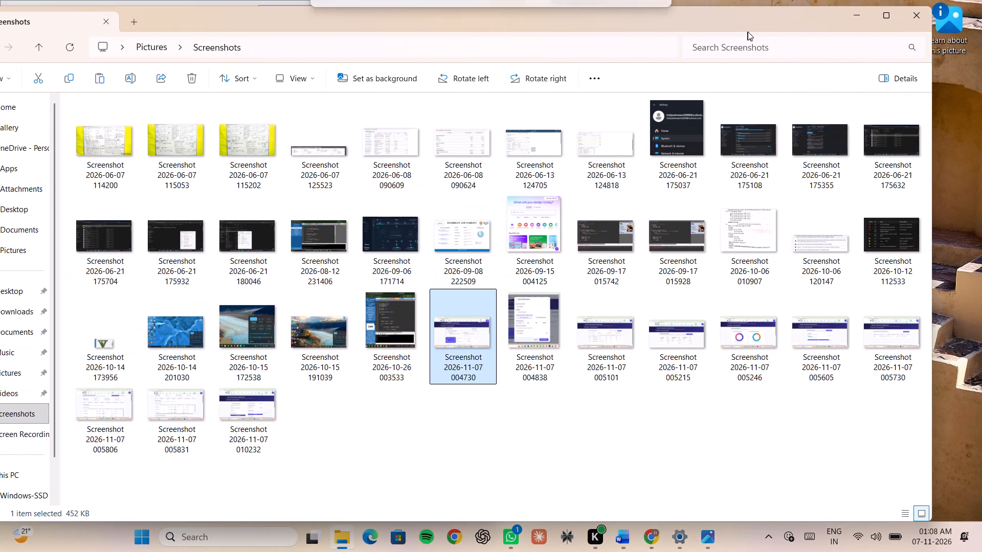
drag(748, 32, 790, 50)
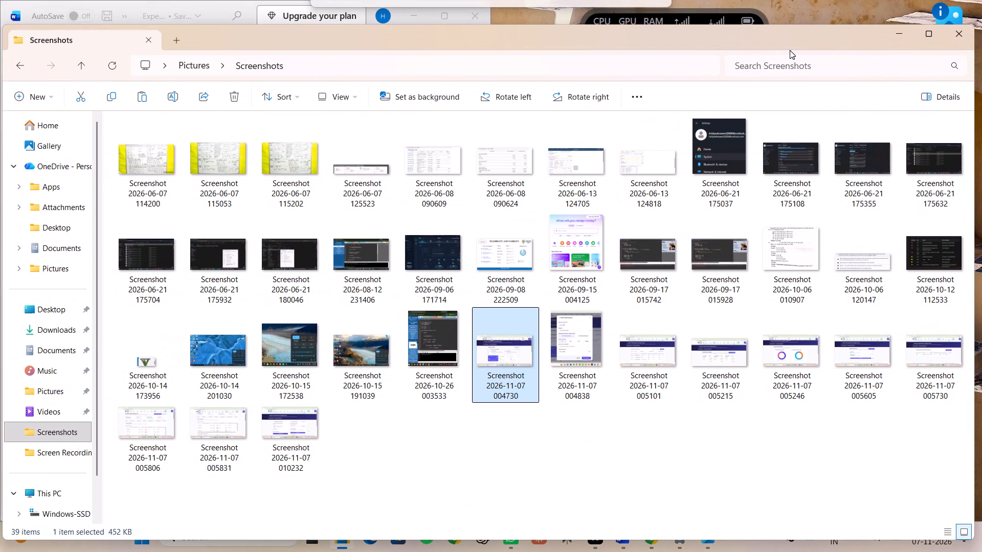
drag(790, 50, 790, 40)
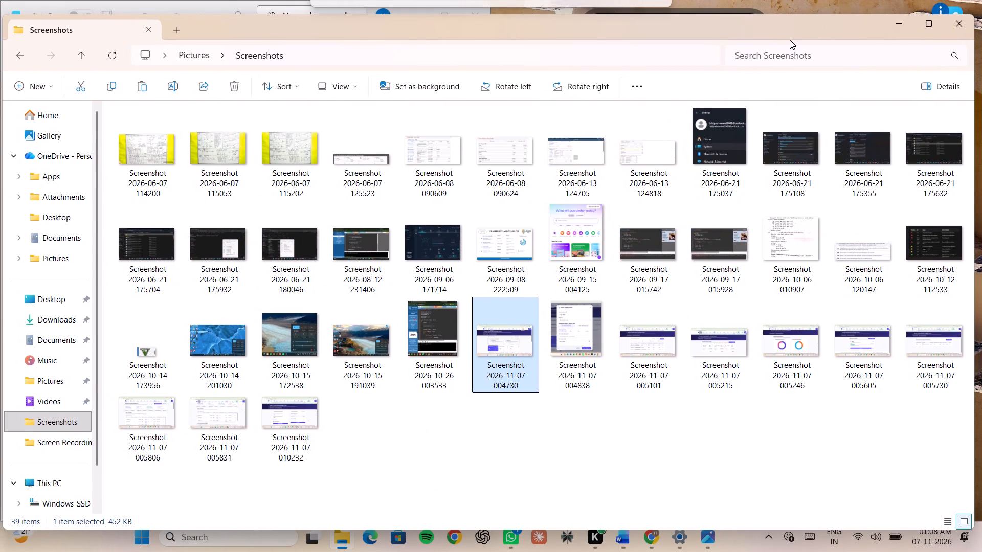
drag(790, 40, 792, 37)
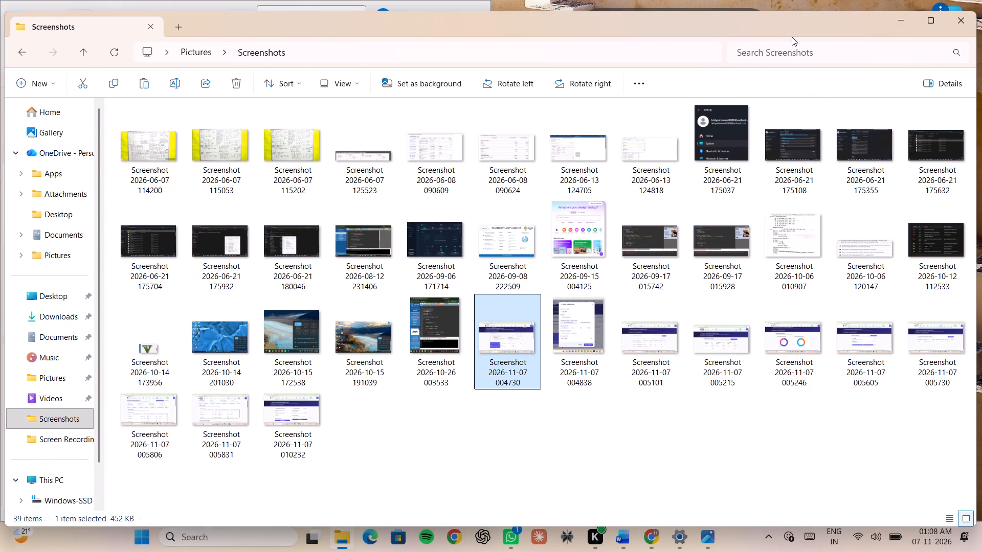
click(792, 15)
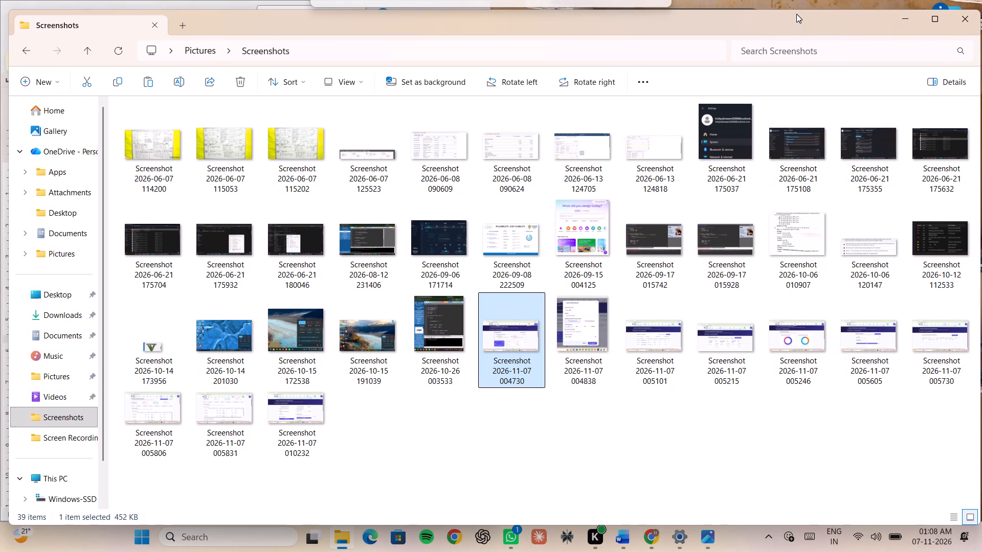
click(896, 19)
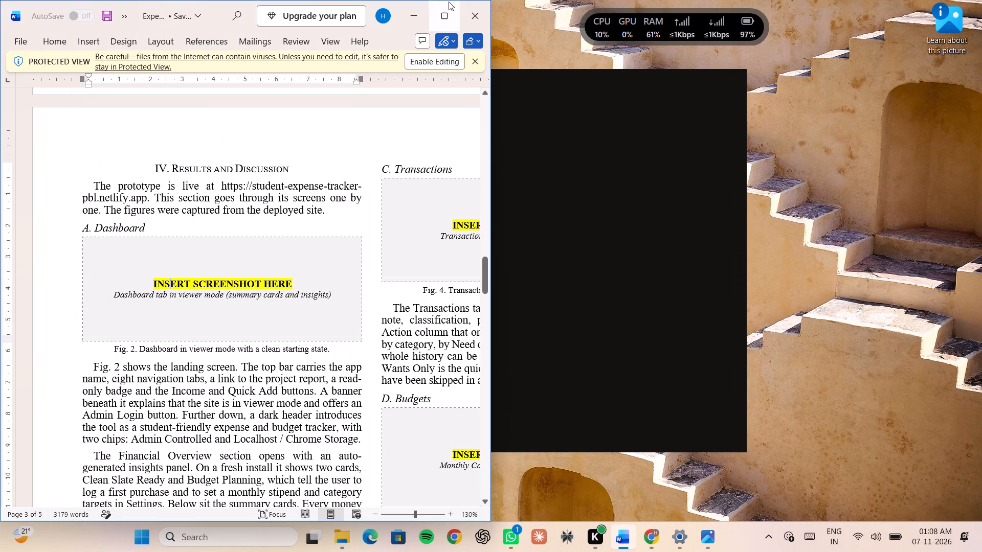
drag(220, 18, 367, 60)
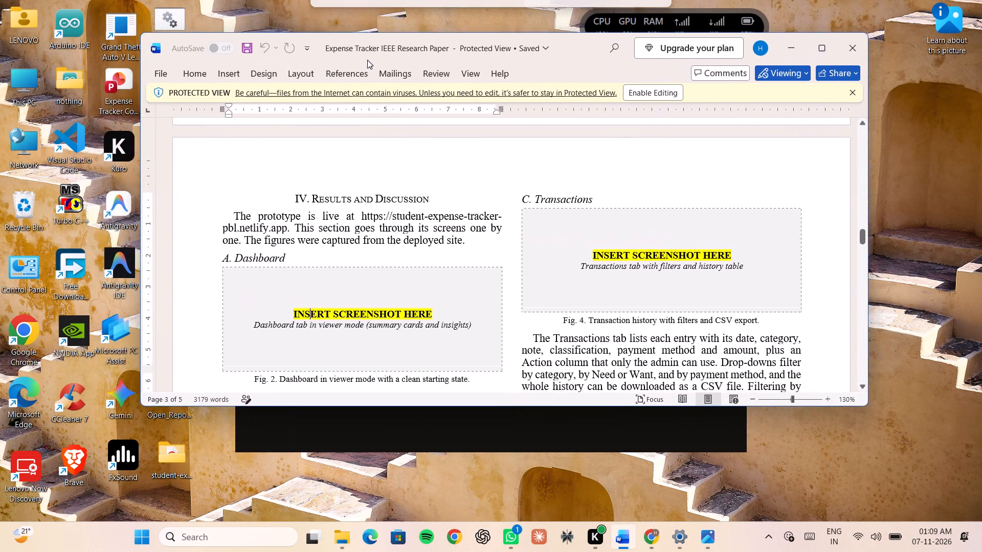
drag(367, 60, 352, 92)
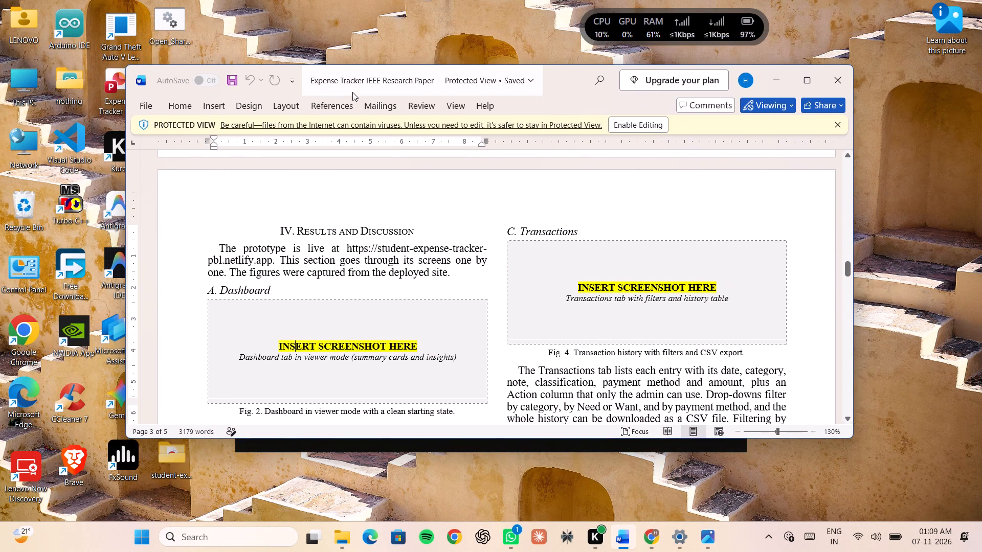
drag(577, 81, 569, 68)
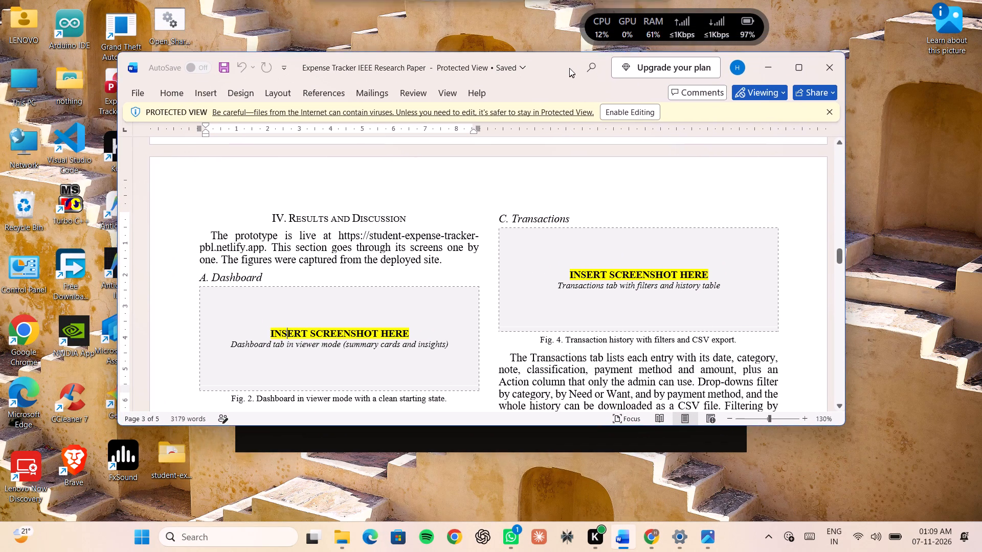
drag(569, 68, 585, 71)
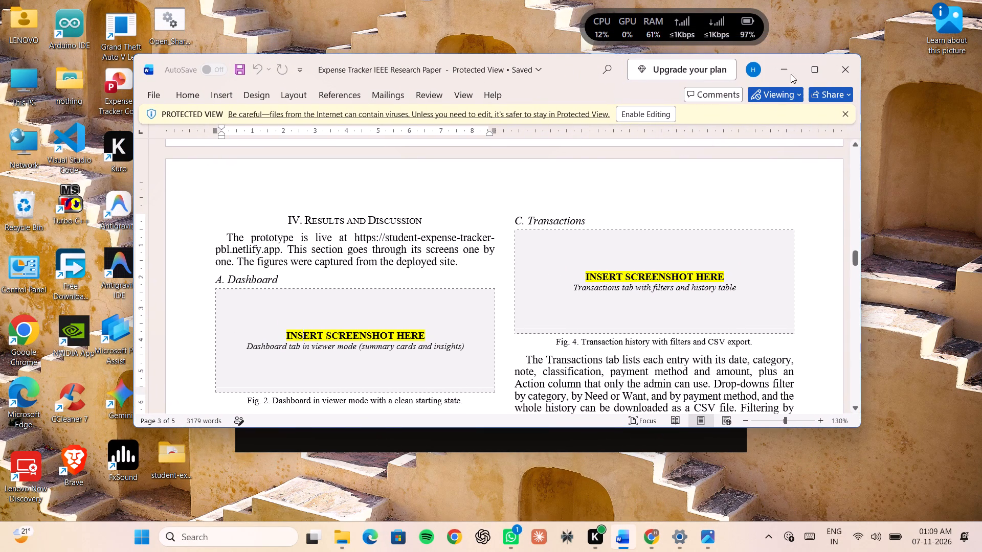
click(809, 68)
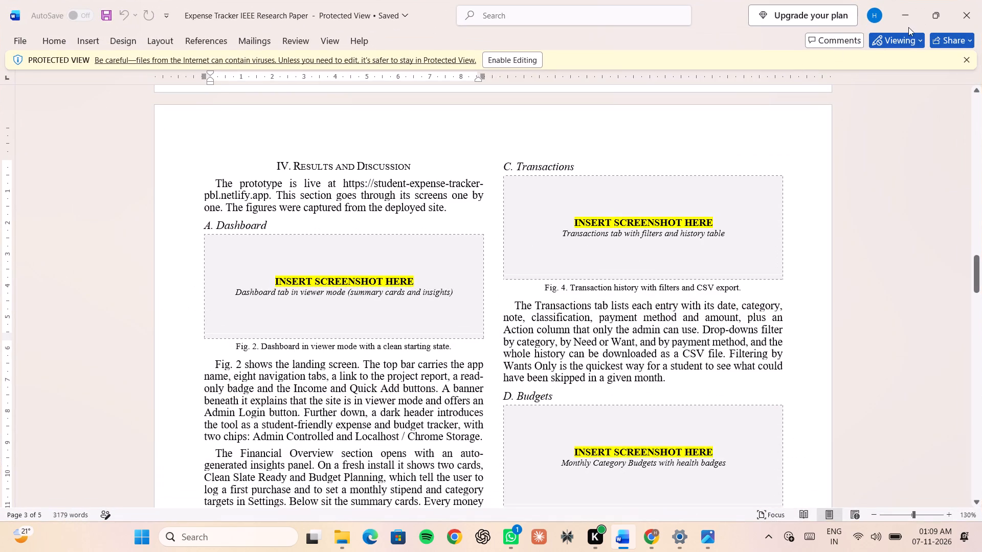